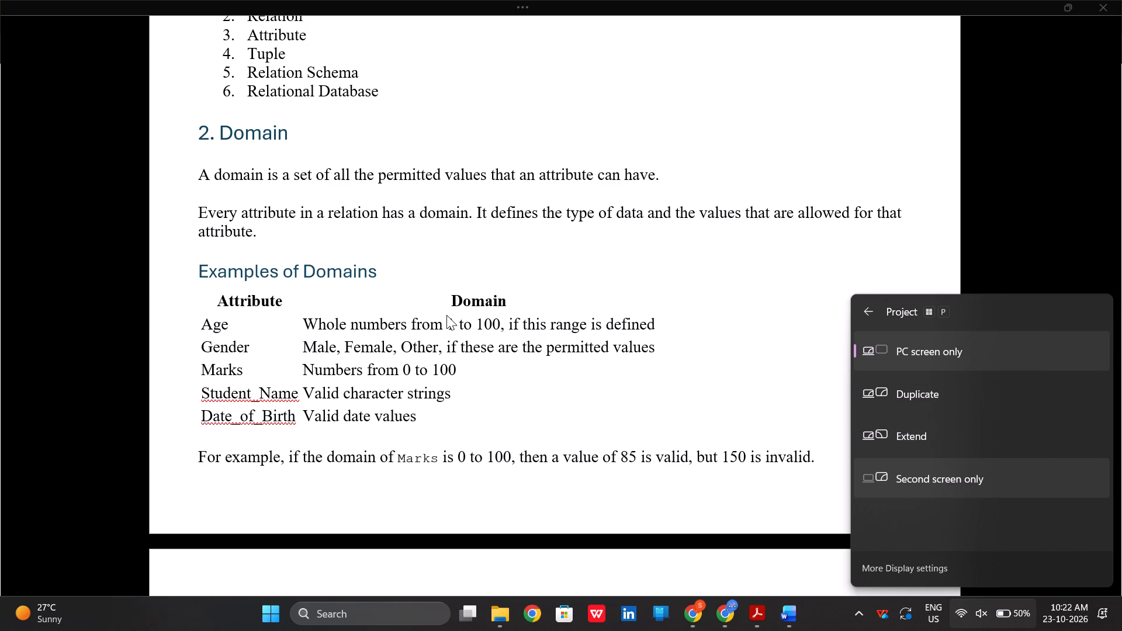
# Dismiss the display projection options and leave the full-screen focus view of the DBMS Unit 2 document.
pyautogui.click(495, 225)
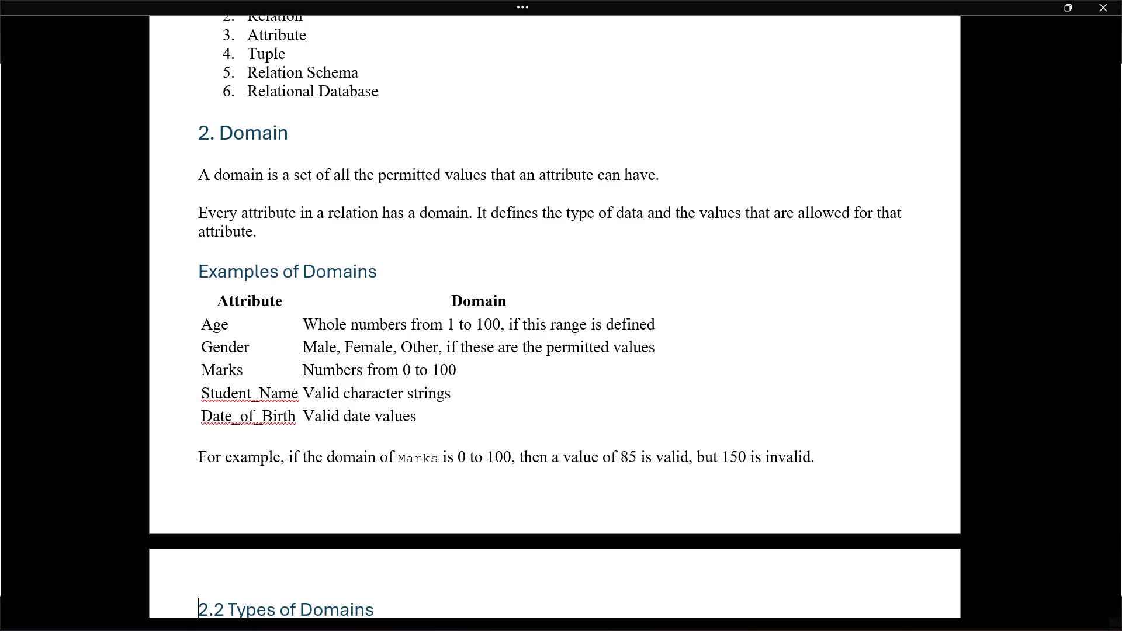
pyautogui.press('Escape')
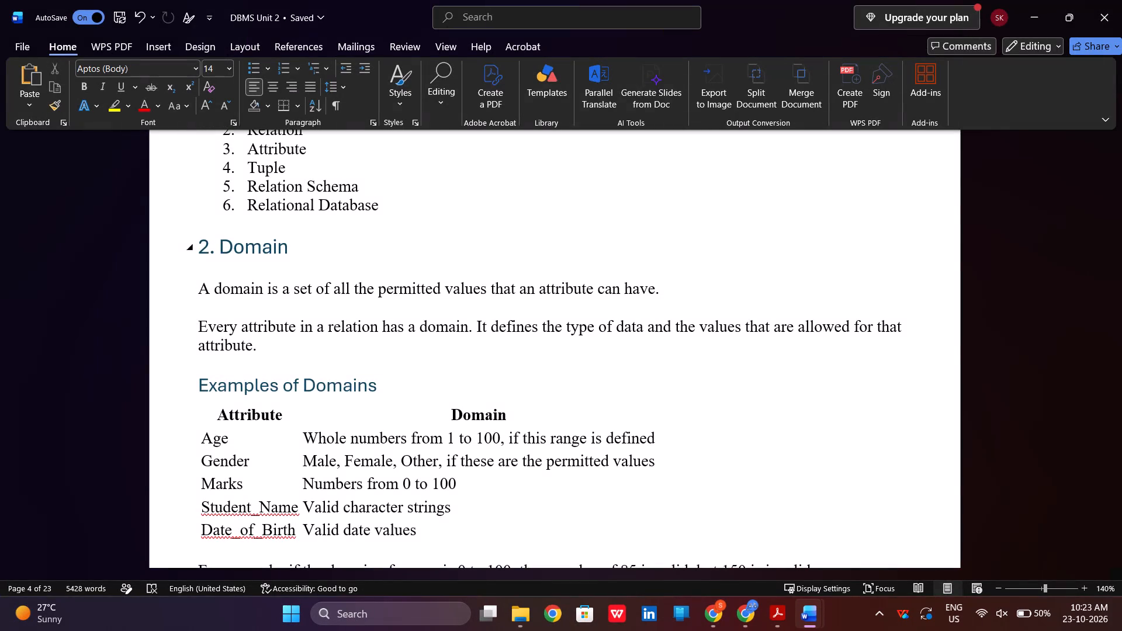
# Switch to Chrome and copy the BCA 1st semester serial numbers and student names, A5:B39, from the Reporting Sheets attendance sheet.
pyautogui.hotkey('alt', 'Tab')
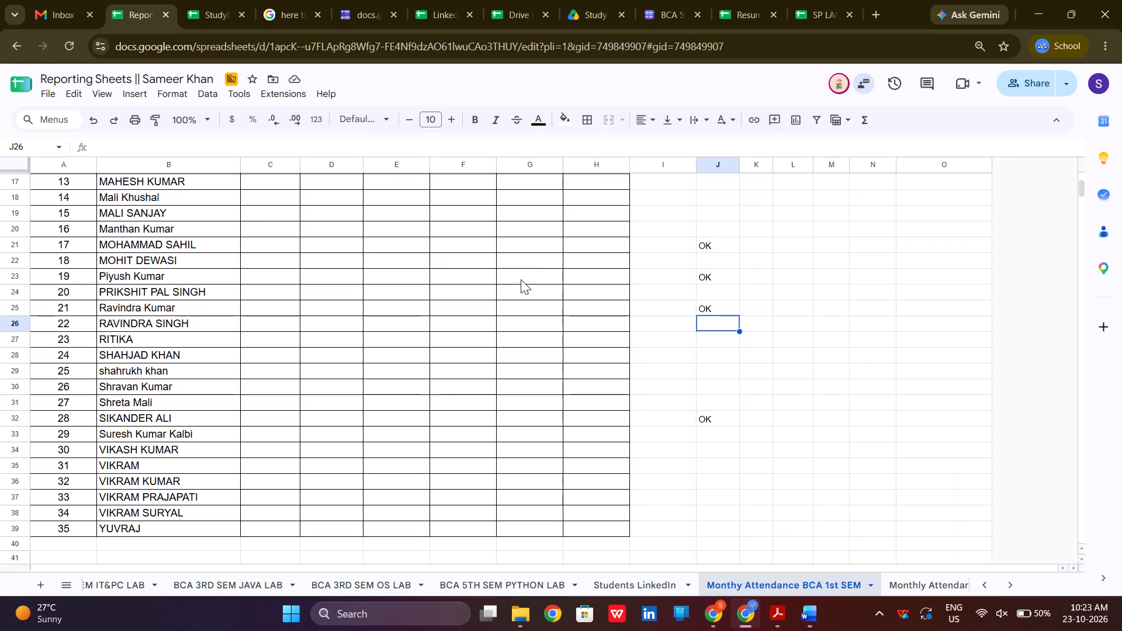
pyautogui.scroll(2, 364, 326)
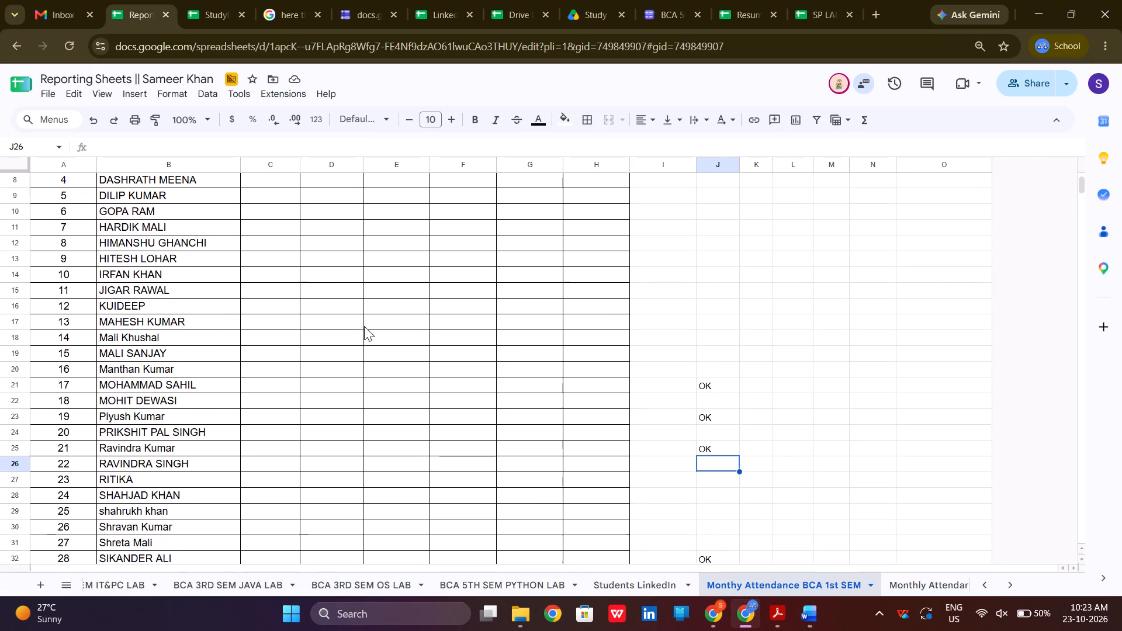
pyautogui.scroll(1, 364, 326)
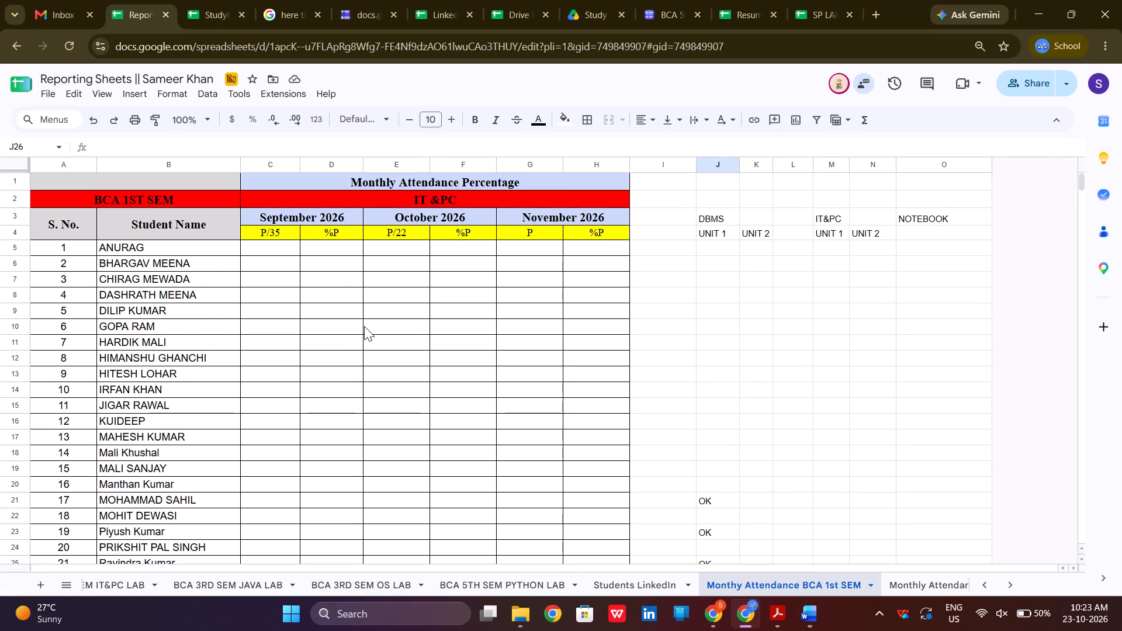
pyautogui.hscroll(1, 364, 326)
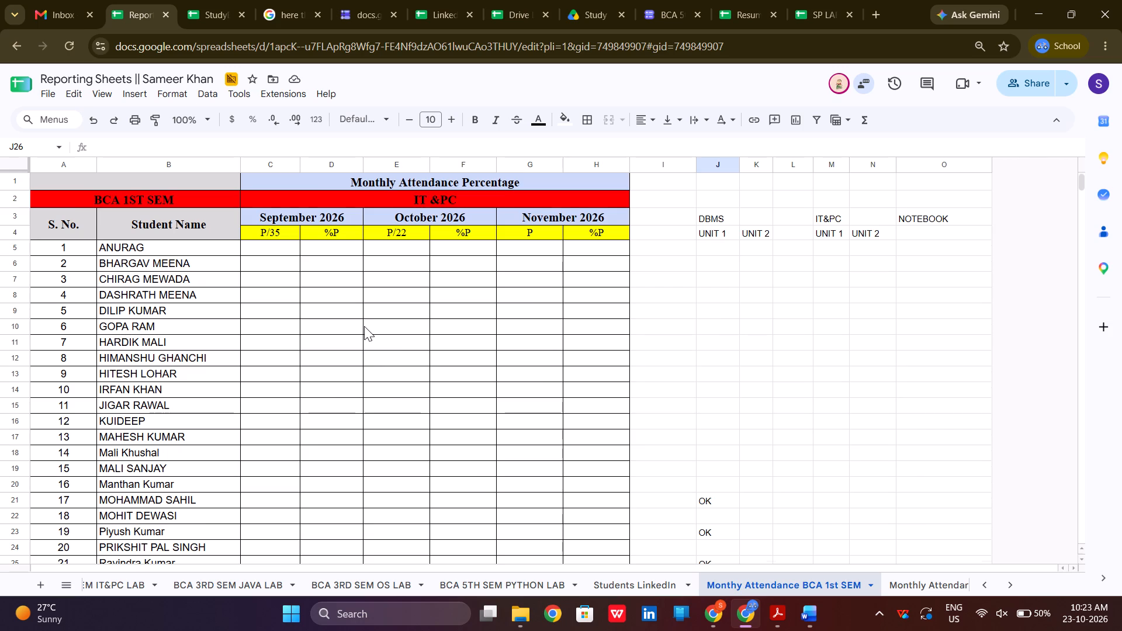
pyautogui.hscroll(1, 364, 326)
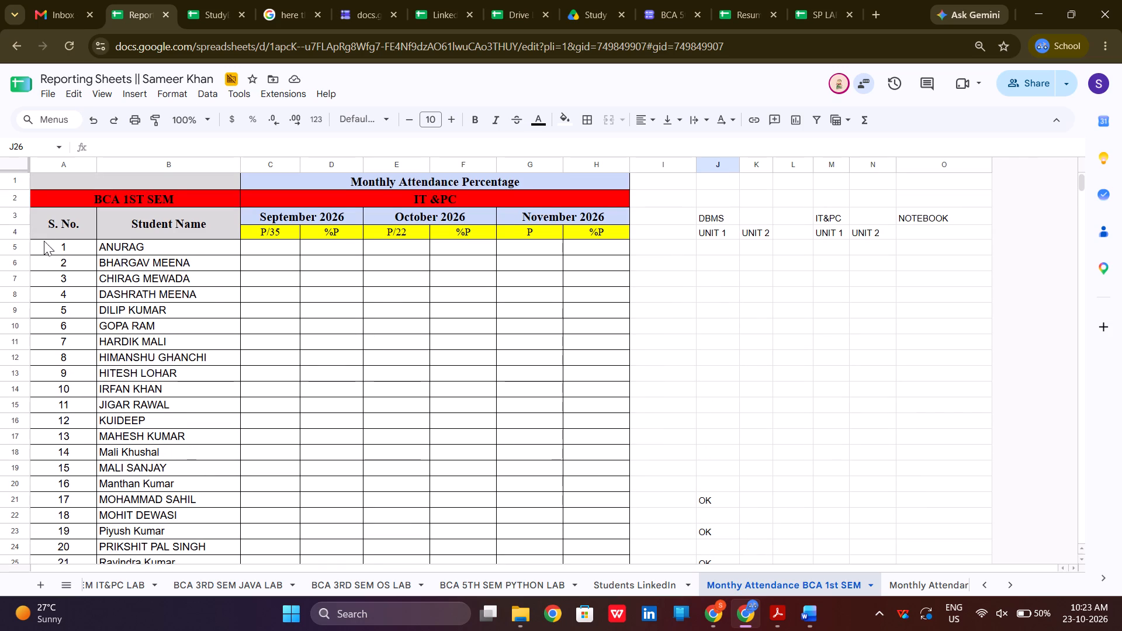
pyautogui.doubleClick(36, 226)
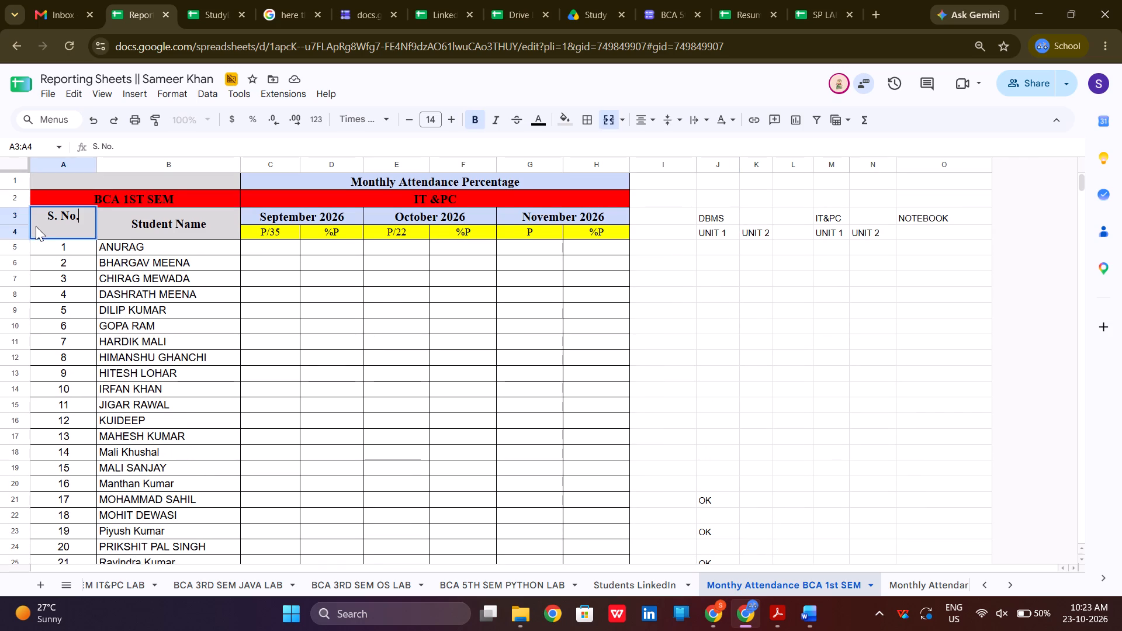
pyautogui.click(39, 248)
pyautogui.moveTo(39, 248); pyautogui.dragTo(189, 590)
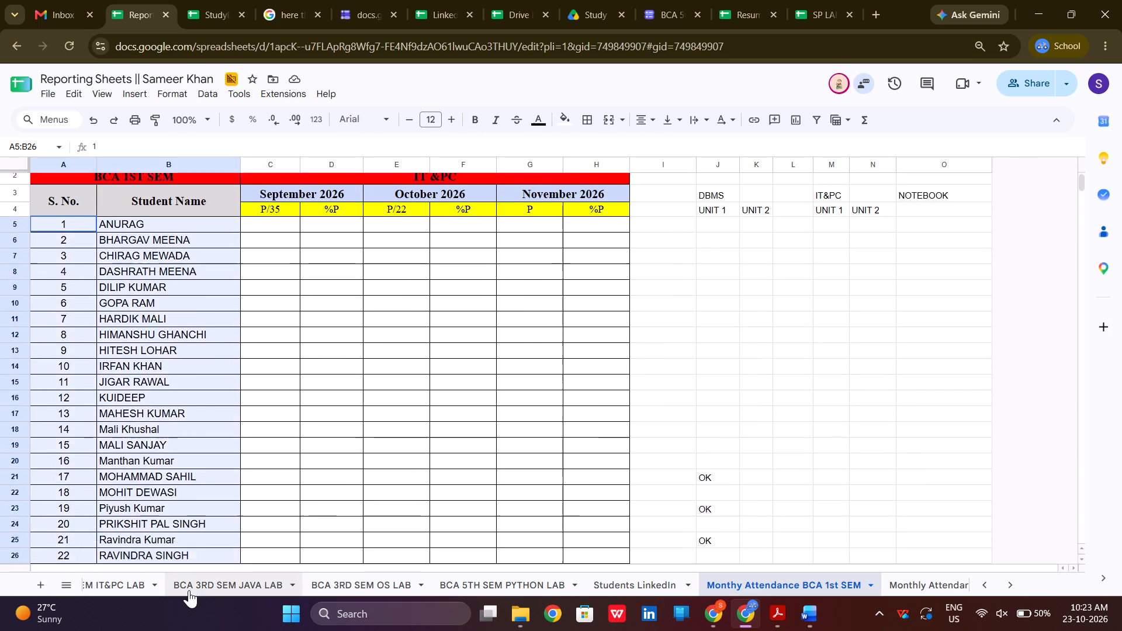
pyautogui.moveTo(189, 590); pyautogui.dragTo(206, 353)
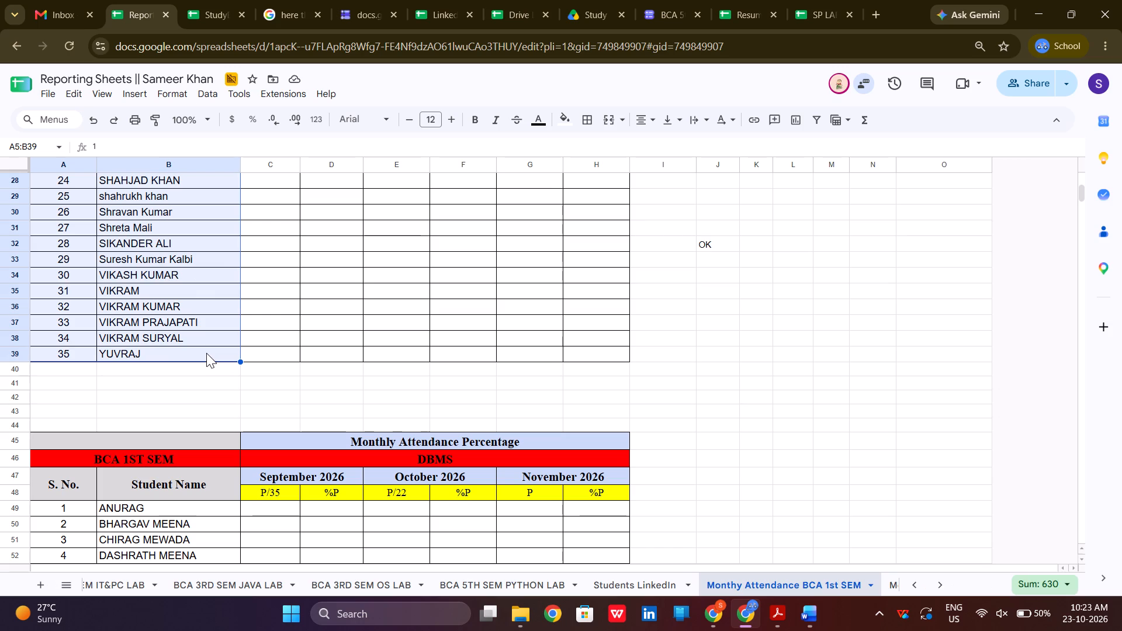
pyautogui.hotkey('ctrl', 'c')
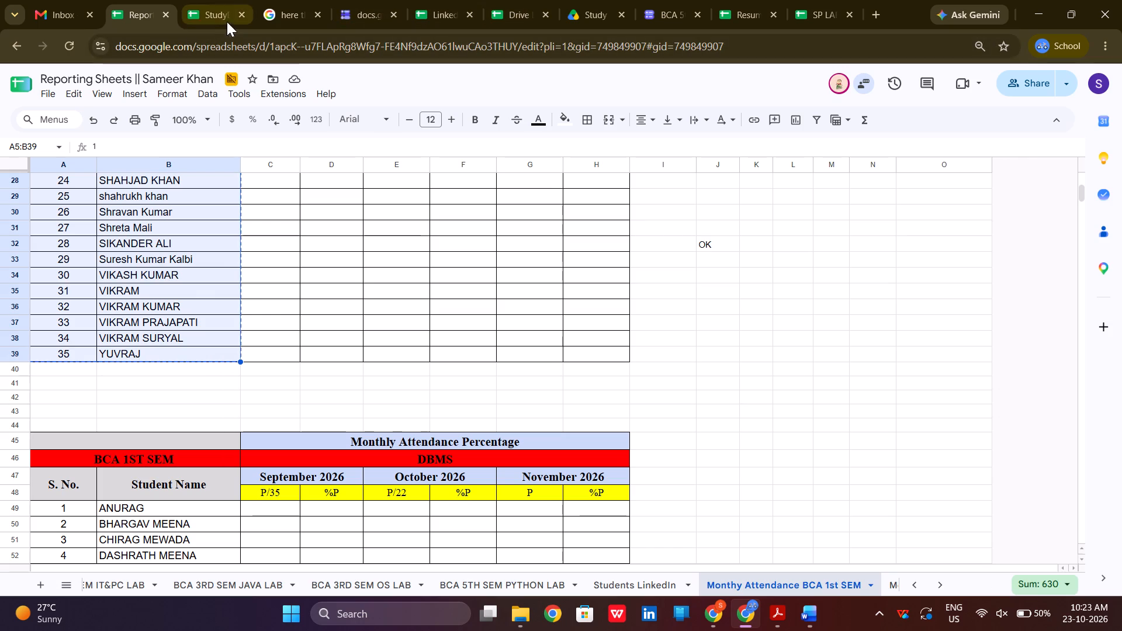
# Paste the copied roster under SEM First in the StudyBase Report's BCA sheet, starting at cell A4.
pyautogui.click(206, 15)
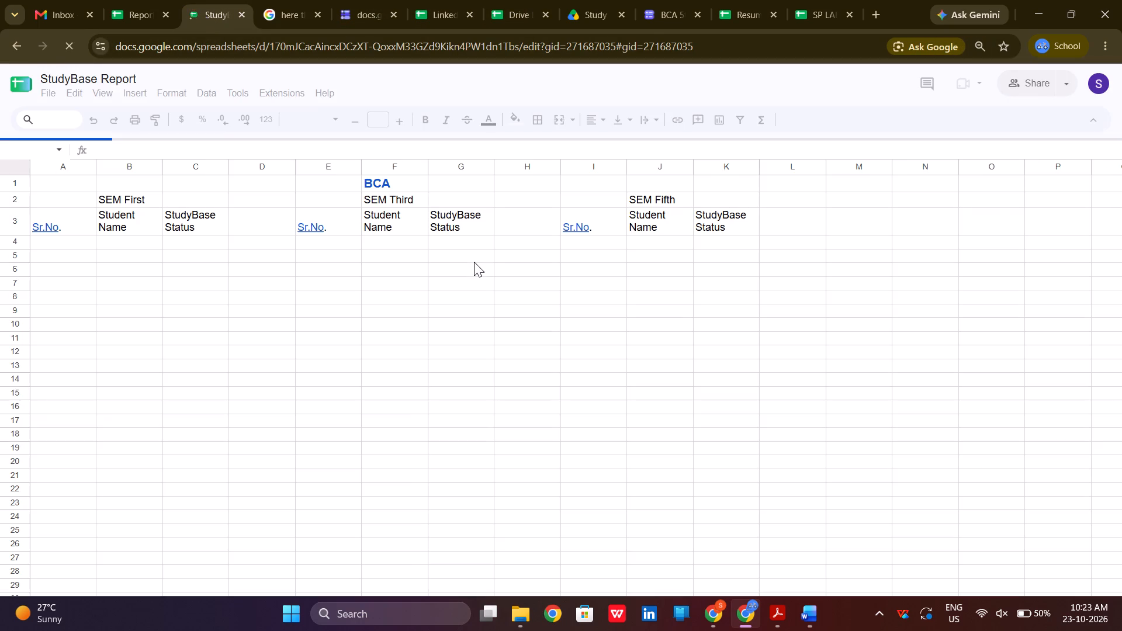
pyautogui.scroll(1, 303, 295)
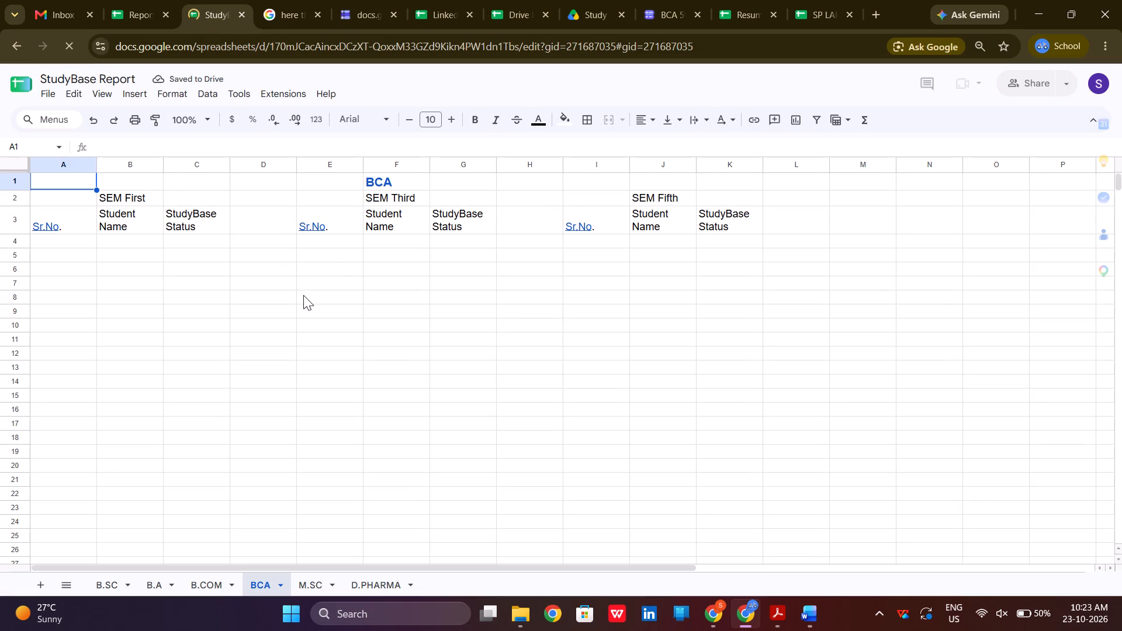
pyautogui.scroll(1, 303, 295)
pyautogui.click(72, 247)
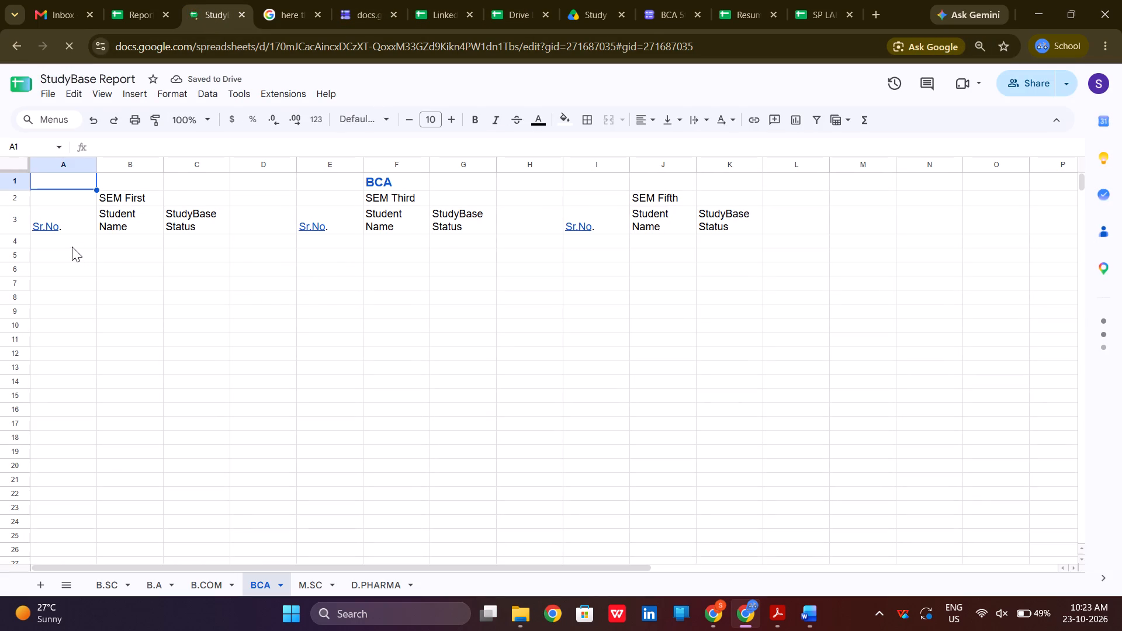
pyautogui.hotkey('ctrl', 'v')
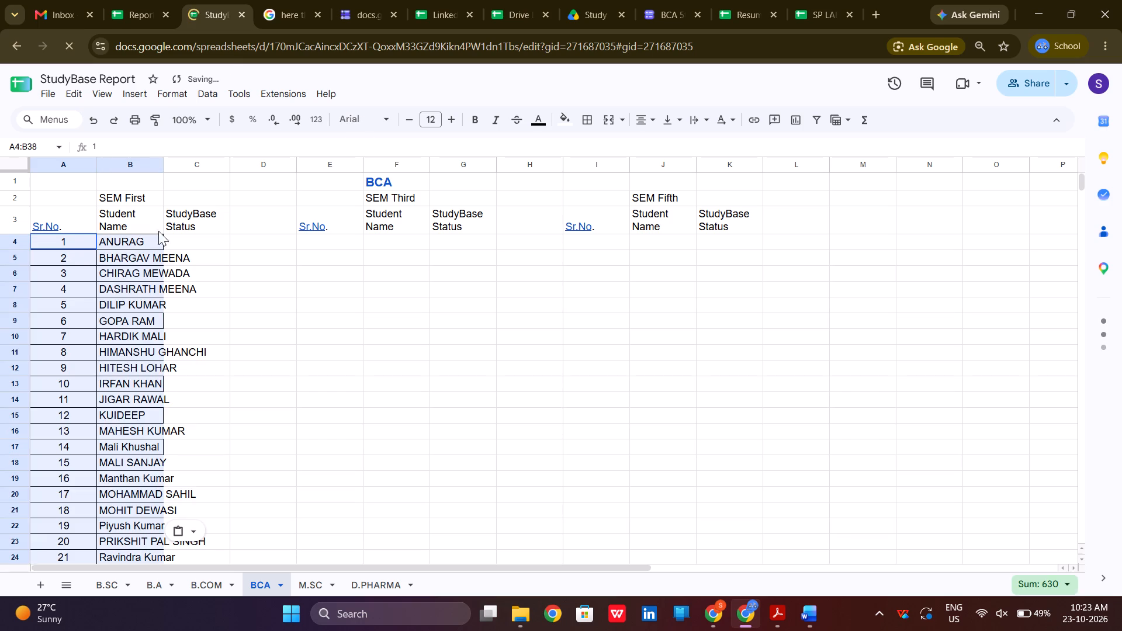
# Widen the SEM First Student Name column B so the full names fit.
pyautogui.doubleClick(142, 164)
pyautogui.tripleClick(142, 164)
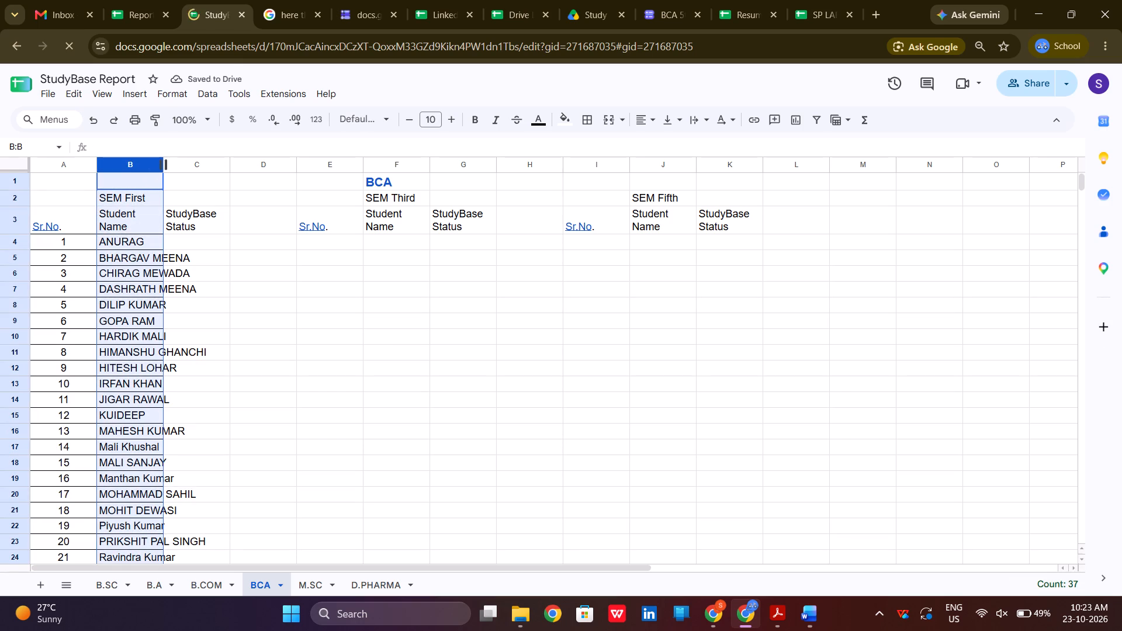
pyautogui.moveTo(164, 161); pyautogui.dragTo(213, 168)
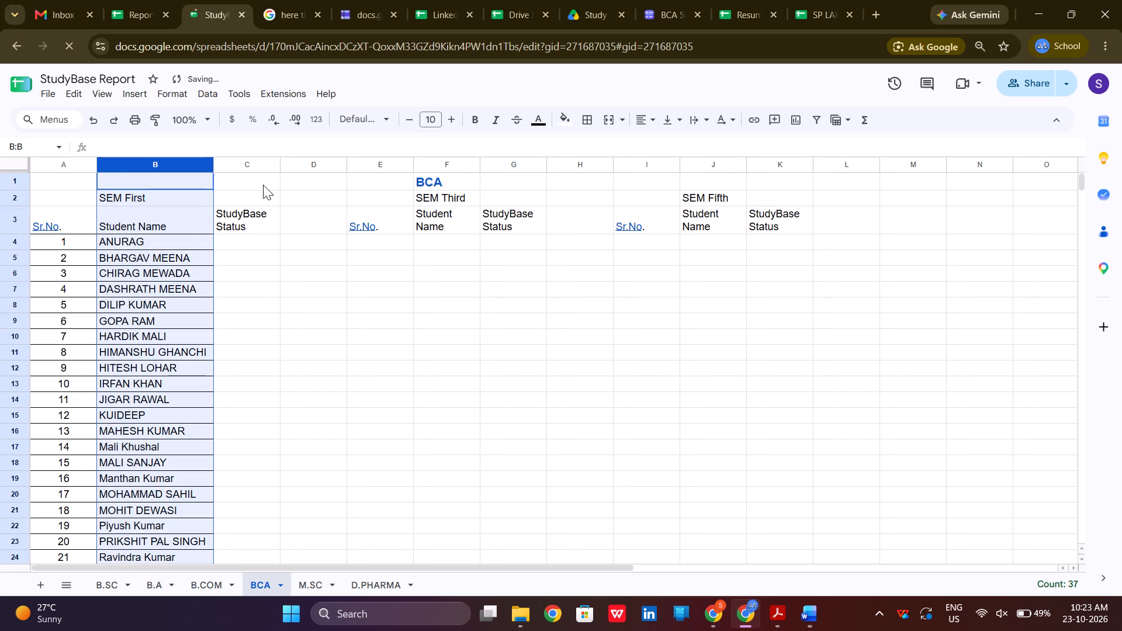
# Enter COMPLETED as the StudyBase Status of SEM First student number 11, in cell C14.
pyautogui.click(248, 243)
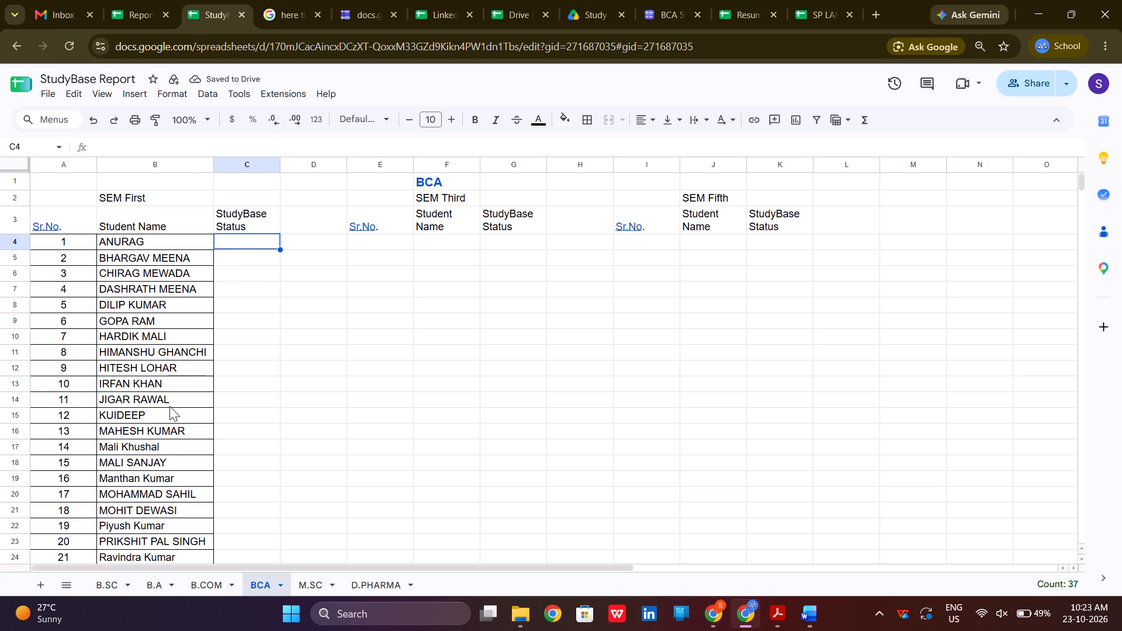
pyautogui.scroll(-2, 200, 380)
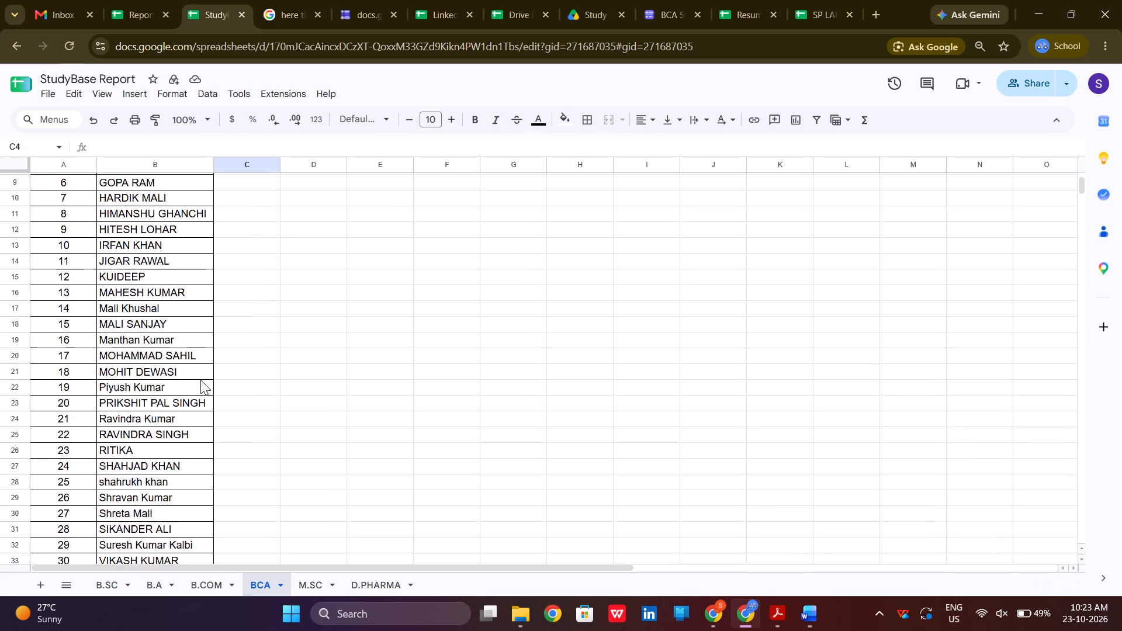
pyautogui.scroll(-2, 200, 380)
pyautogui.scroll(1, 200, 380)
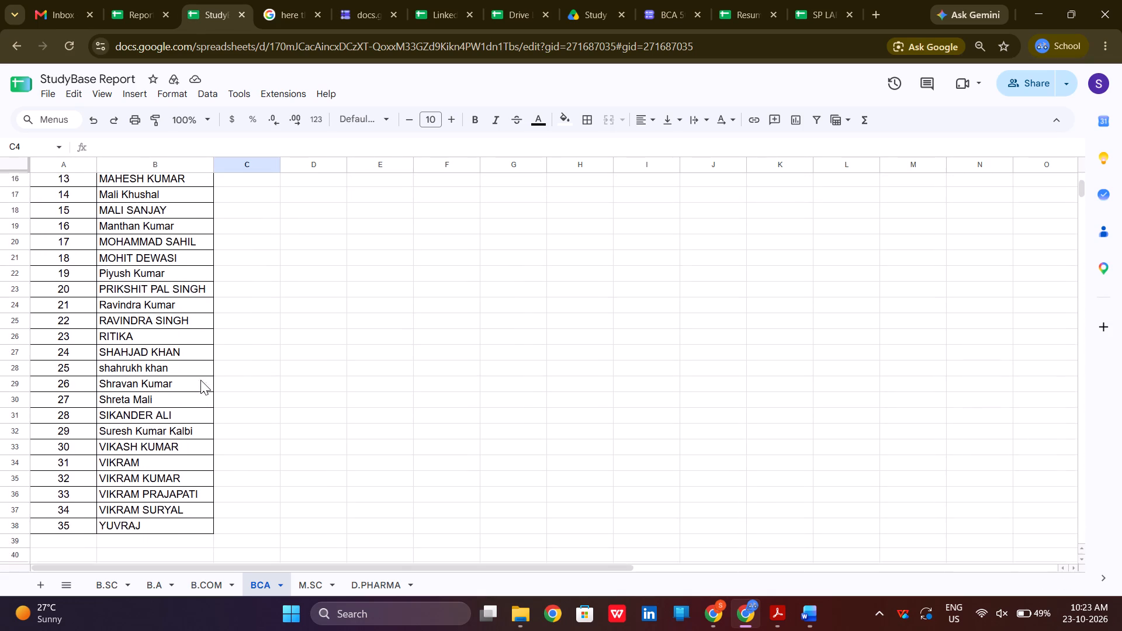
pyautogui.scroll(2, 200, 380)
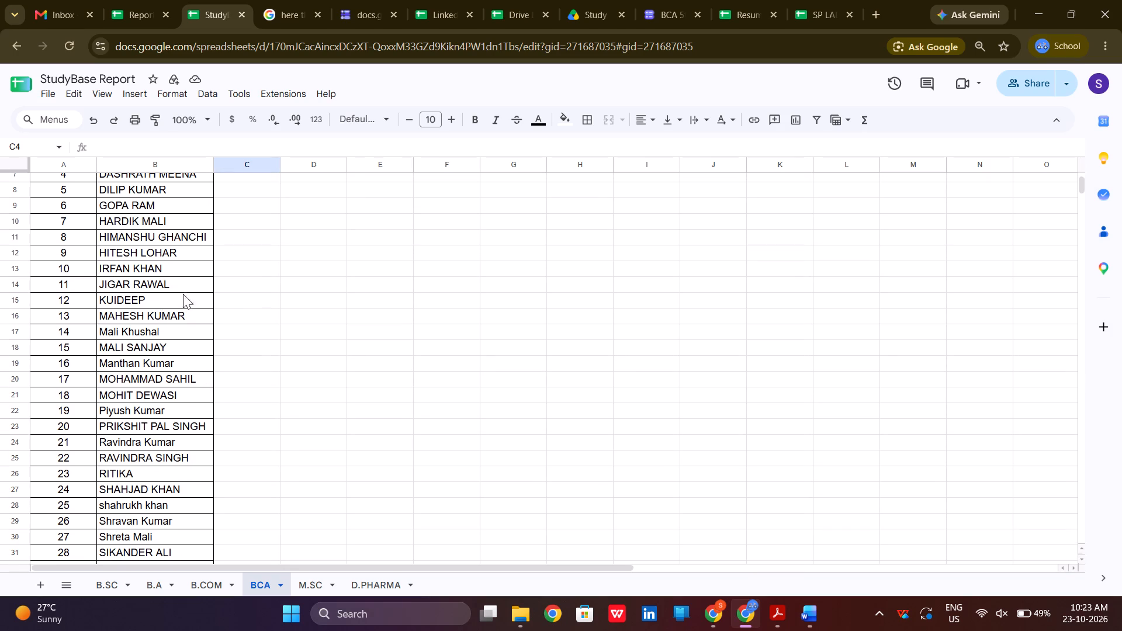
pyautogui.click(225, 292)
pyautogui.click(244, 286)
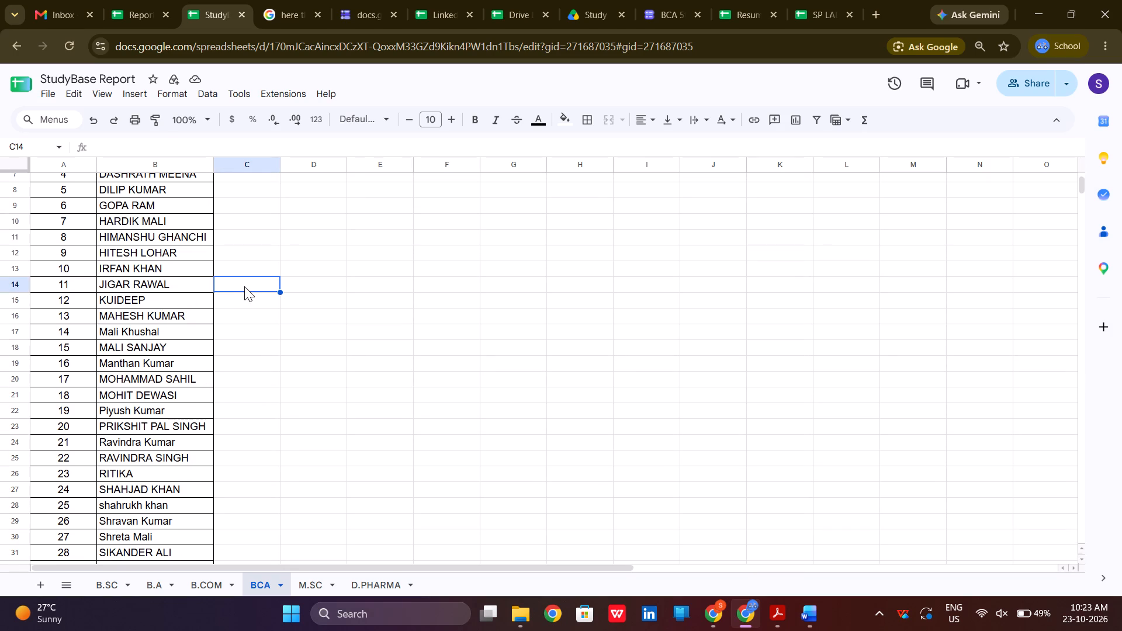
pyautogui.write('Com')
pyautogui.press('BackSpace')
pyautogui.press('BackSpace')
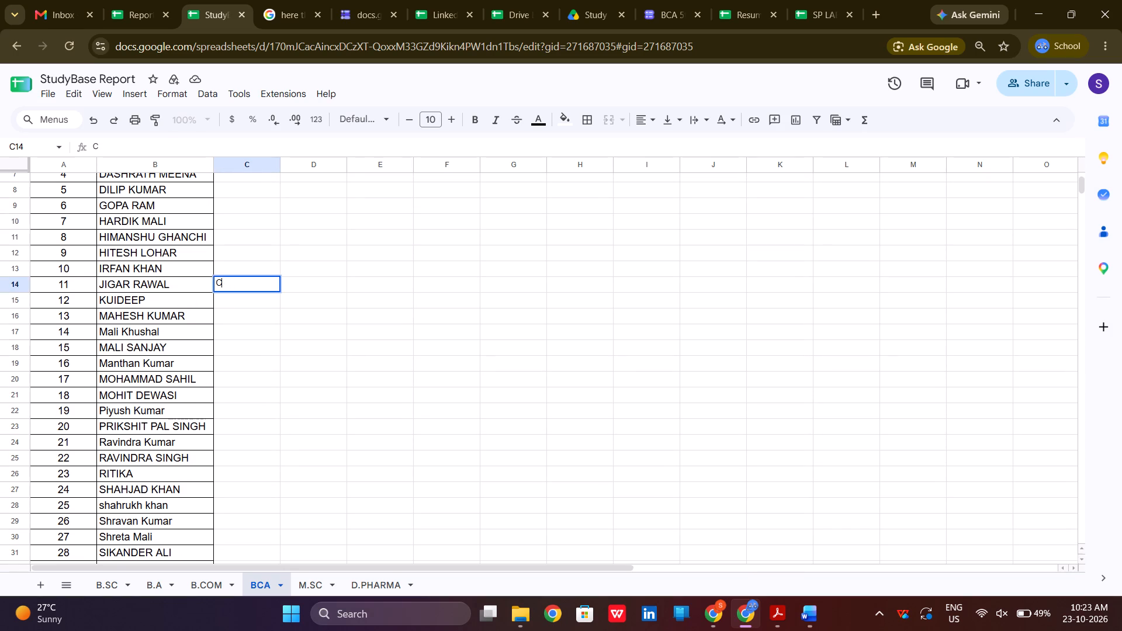
pyautogui.press('Tab')
pyautogui.press('BackSpace')
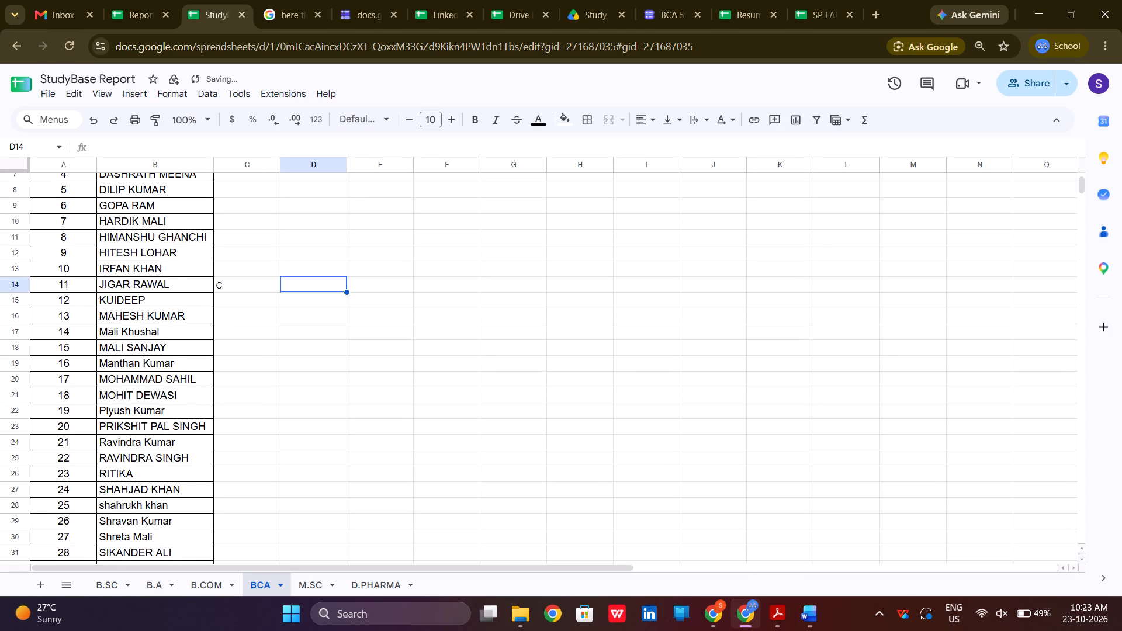
pyautogui.click(244, 273)
pyautogui.doubleClick(241, 283)
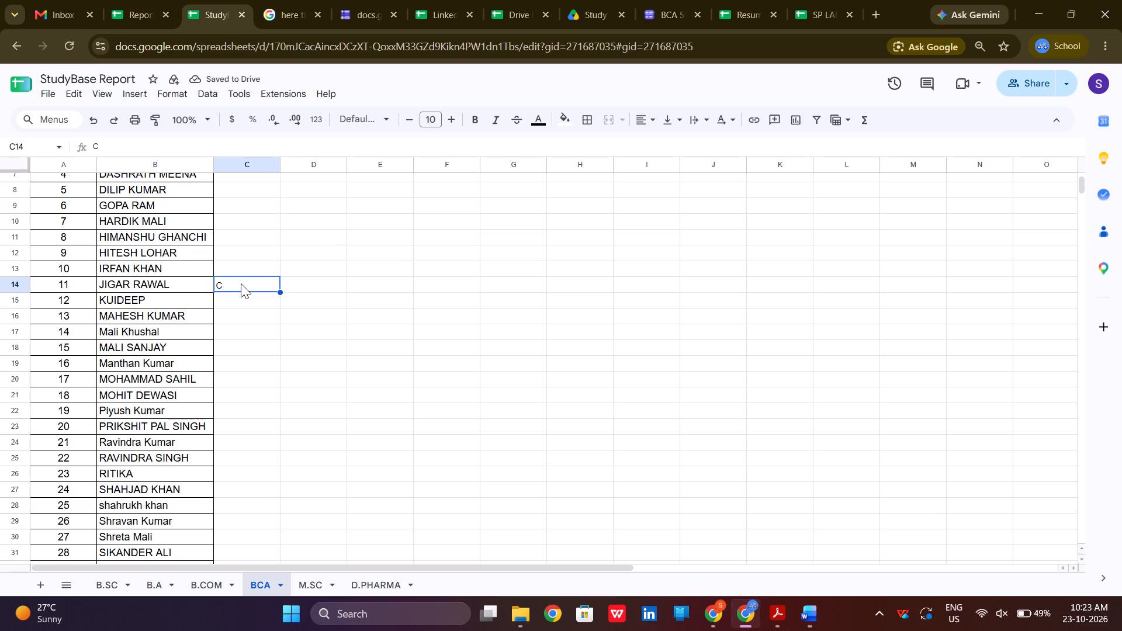
pyautogui.write('OMPLETED')
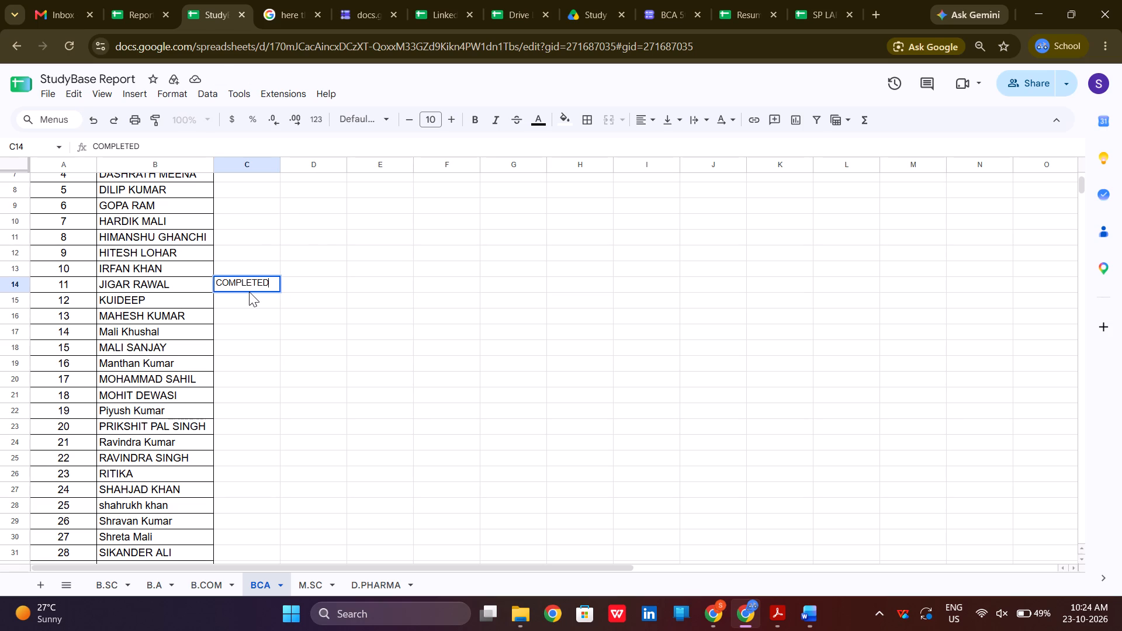
# Copy the COMPLETED text from C14, keeping it there, and paste it as student number 1's StudyBase Status in C4.
pyautogui.hotkey('ctrl', 'a')
pyautogui.hotkey('ctrl', 'c')
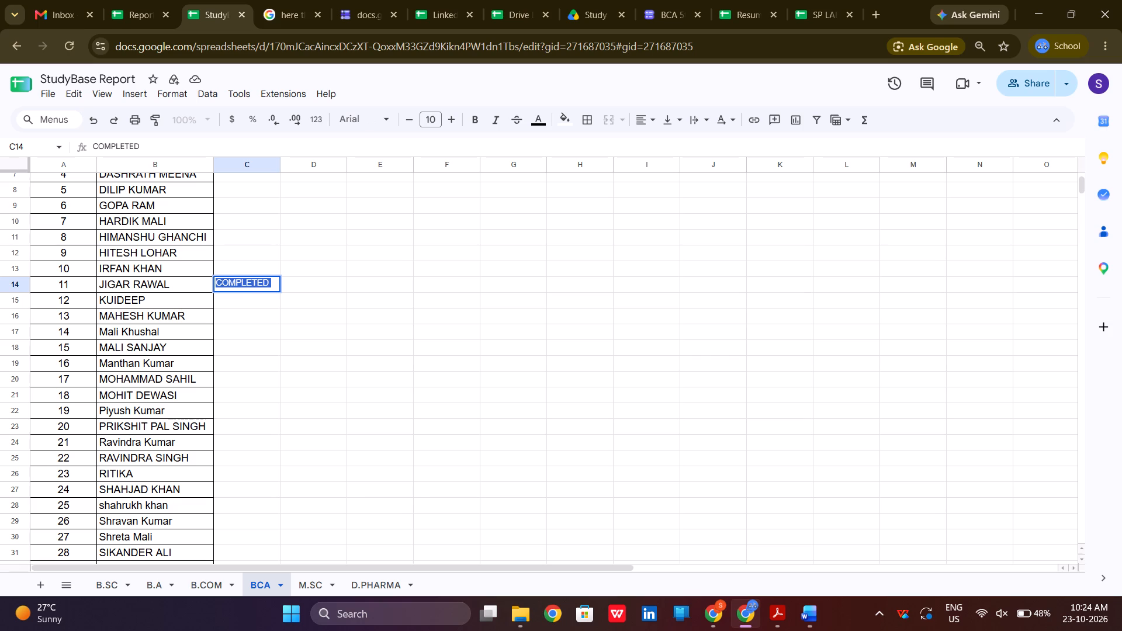
pyautogui.press('\\')
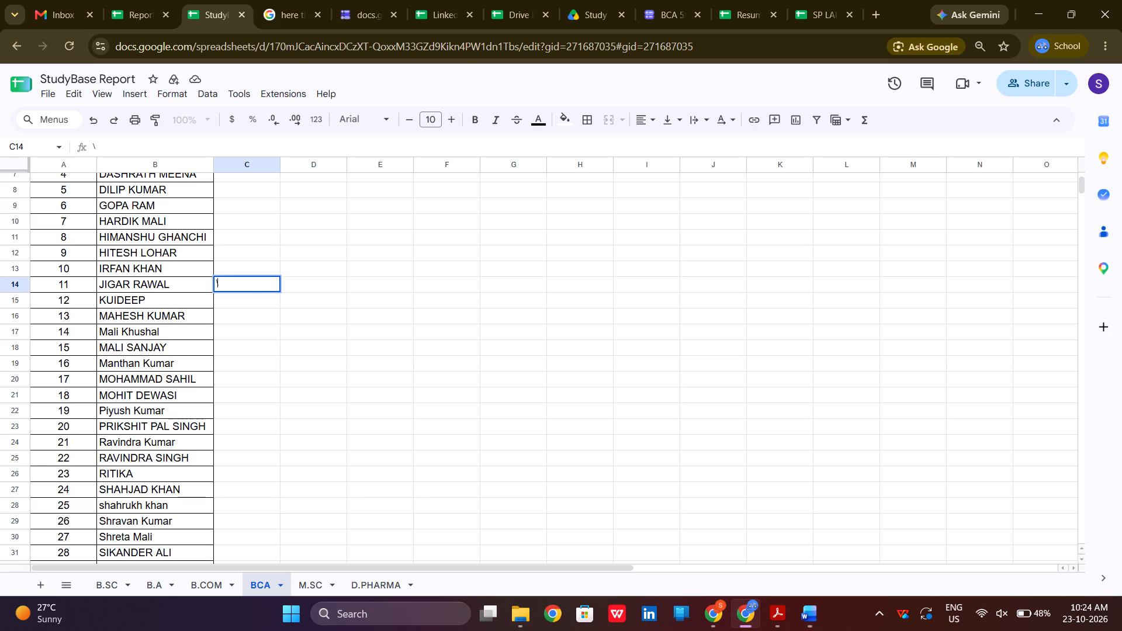
pyautogui.hotkey('ctrl', 'z')
pyautogui.press('Return')
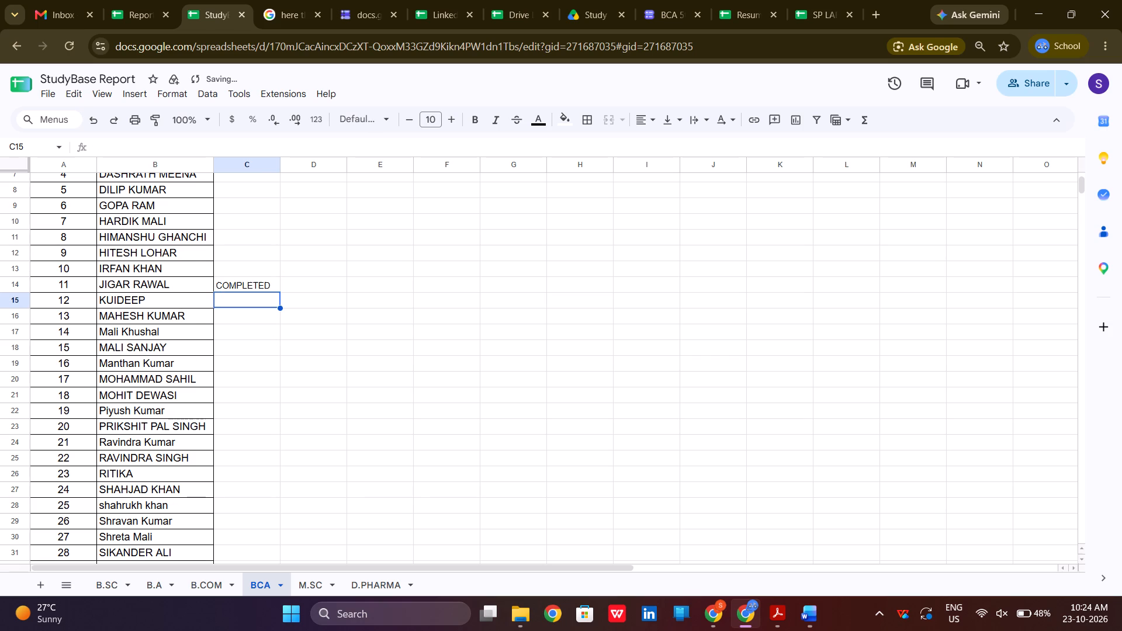
pyautogui.scroll(4, 205, 325)
pyautogui.click(241, 245)
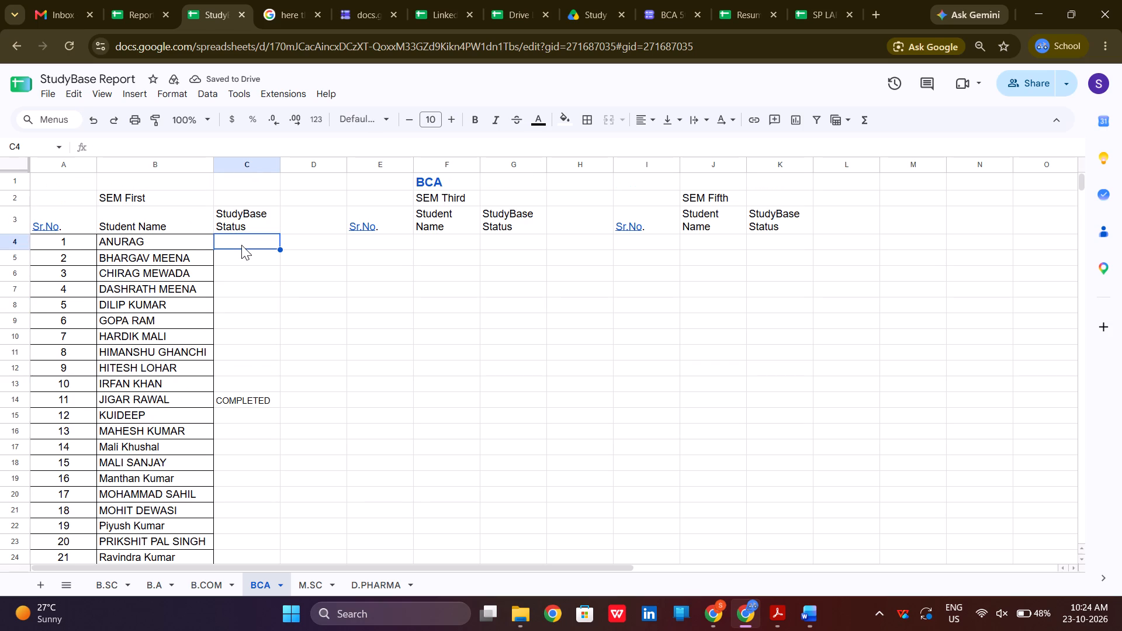
pyautogui.hotkey('ctrl', 'v')
pyautogui.press('Return')
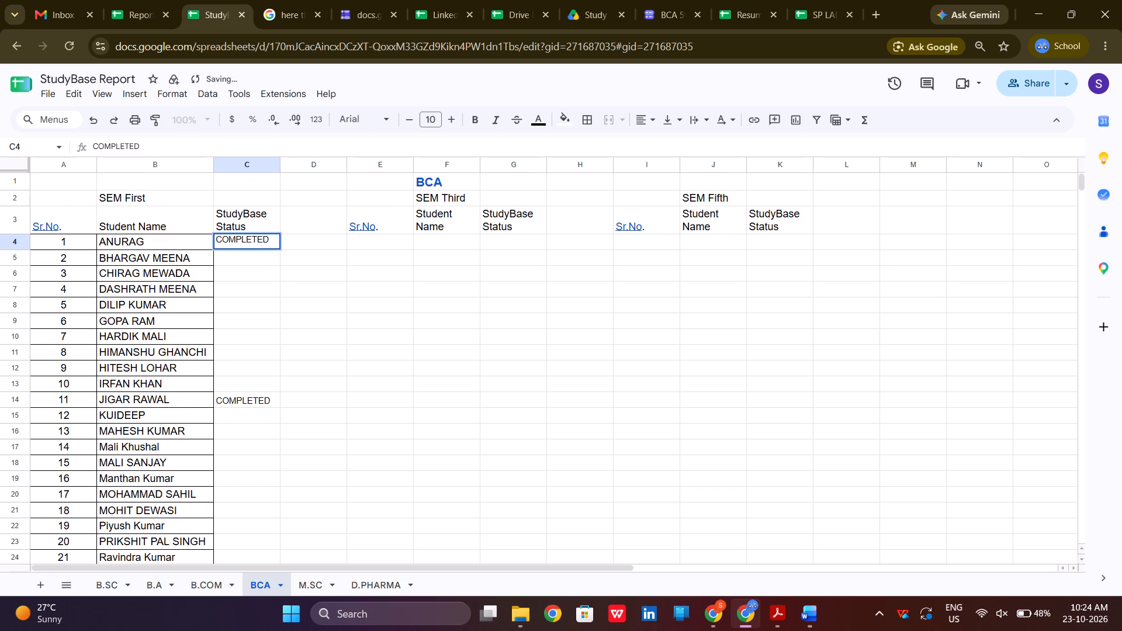
pyautogui.press('Return')
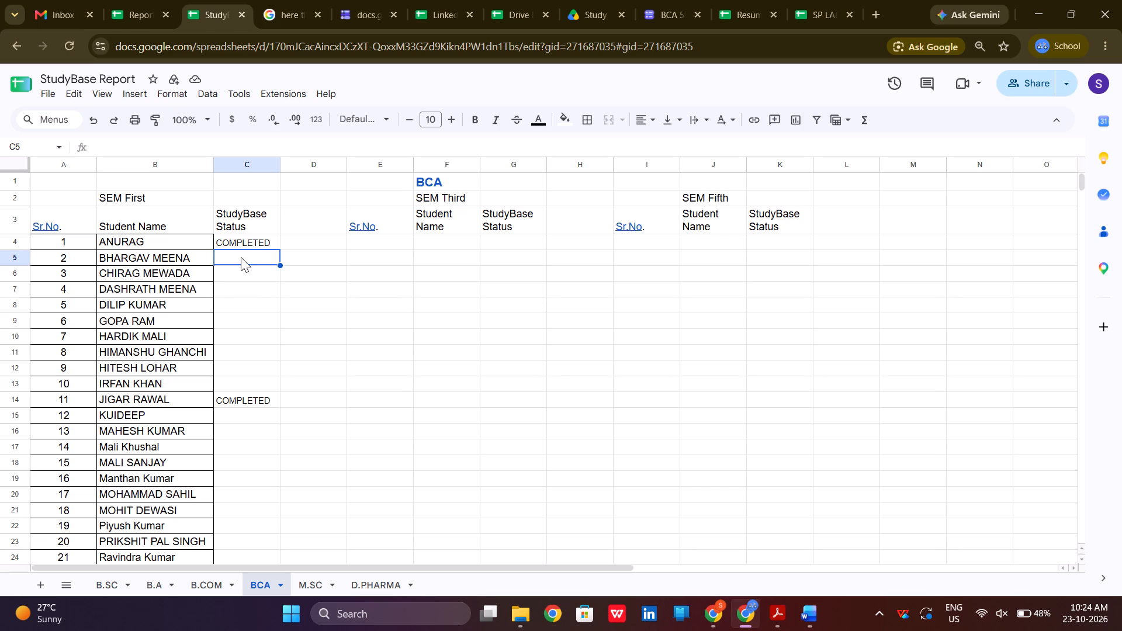
# Paste the copied COMPLETED status for SEM First students number 28 and 35, in cells C31 and C38.
pyautogui.scroll(-1, 238, 384)
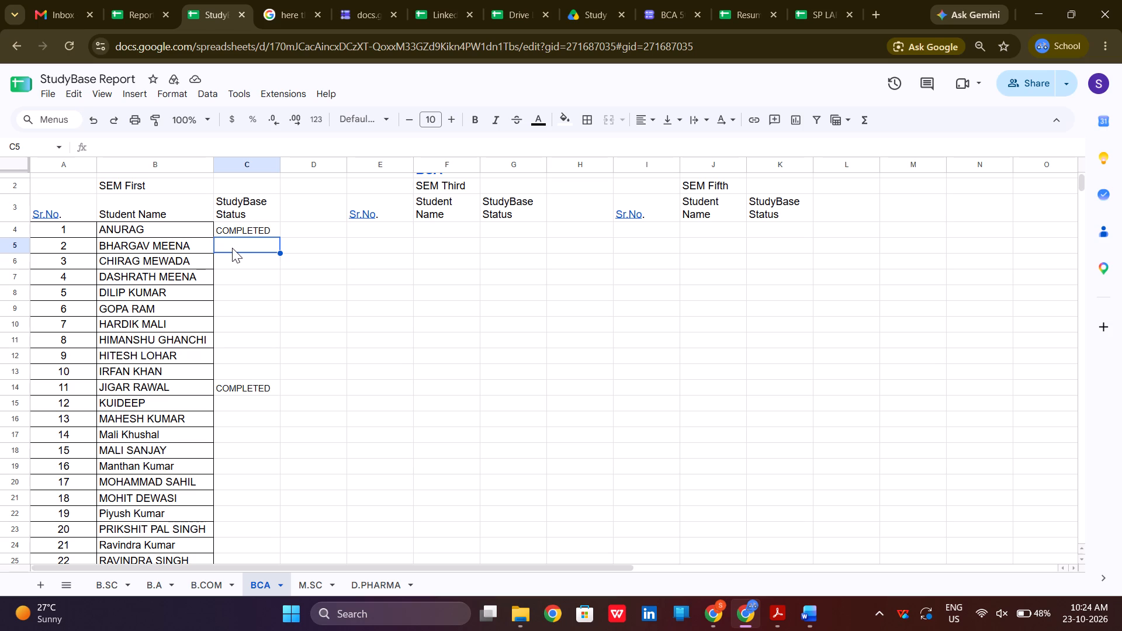
pyautogui.scroll(-1, 179, 623)
pyautogui.scroll(-2, 190, 480)
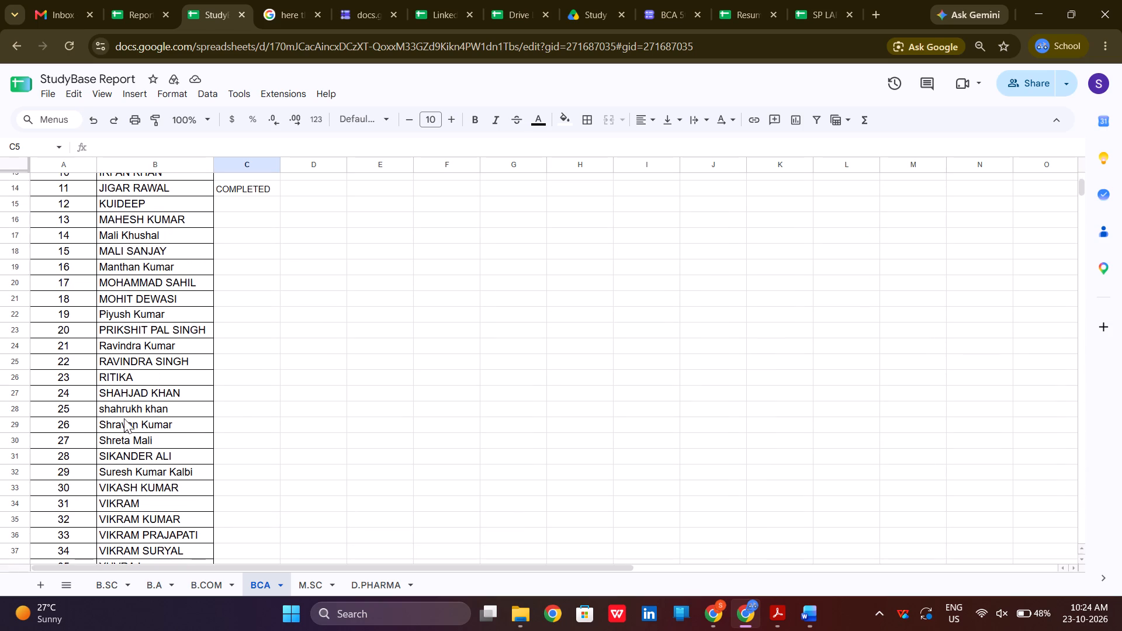
pyautogui.click(225, 457)
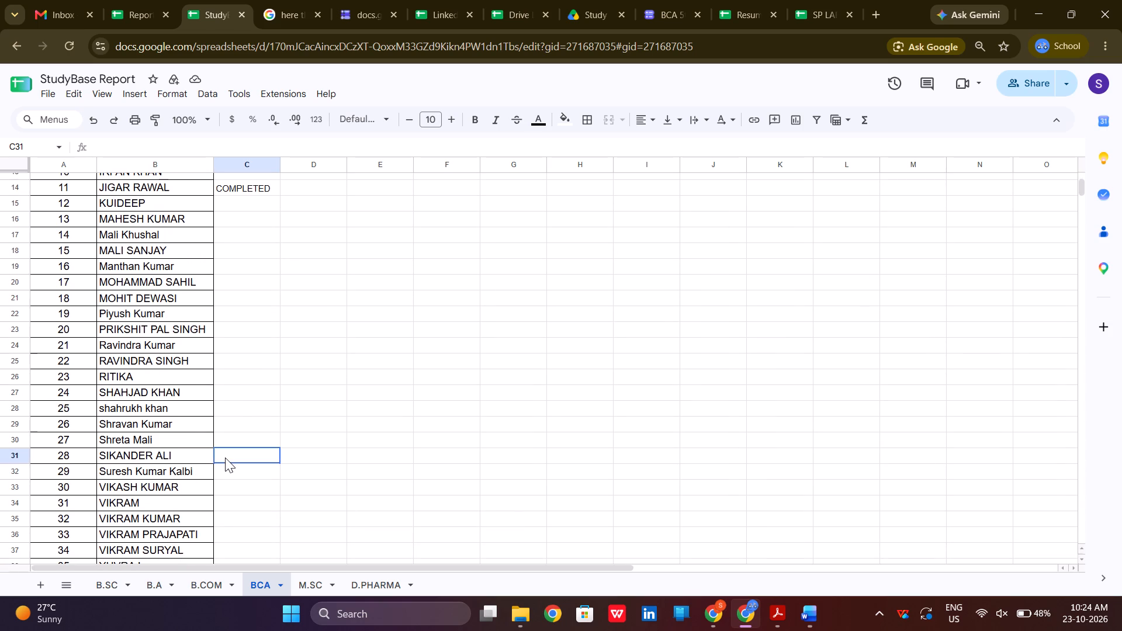
pyautogui.hotkey('ctrl', 'v')
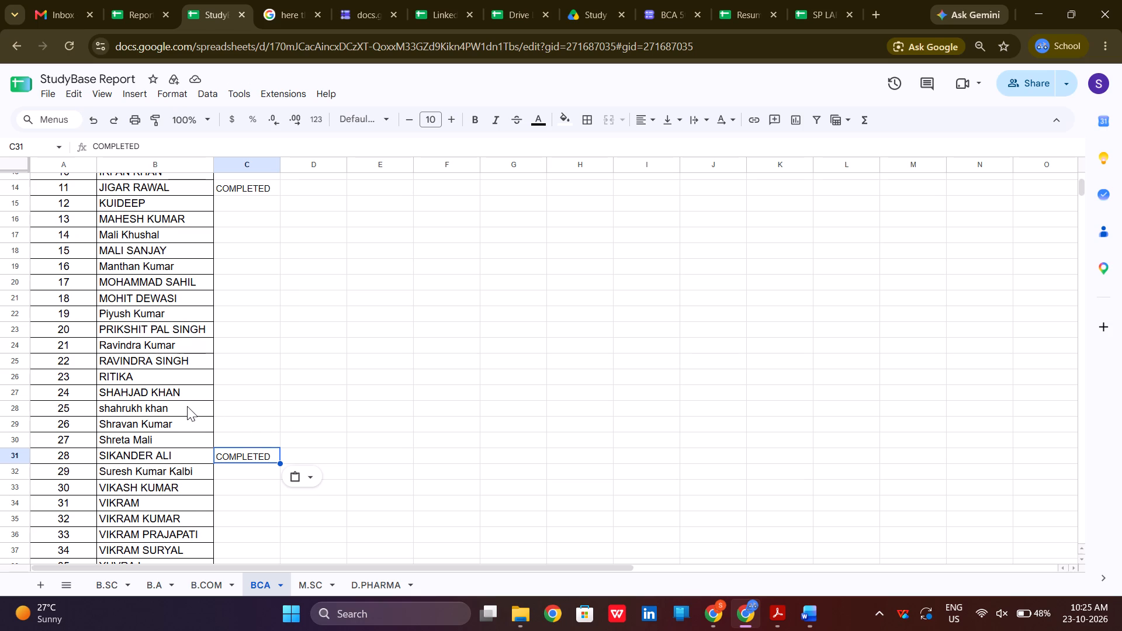
pyautogui.scroll(-1, 187, 500)
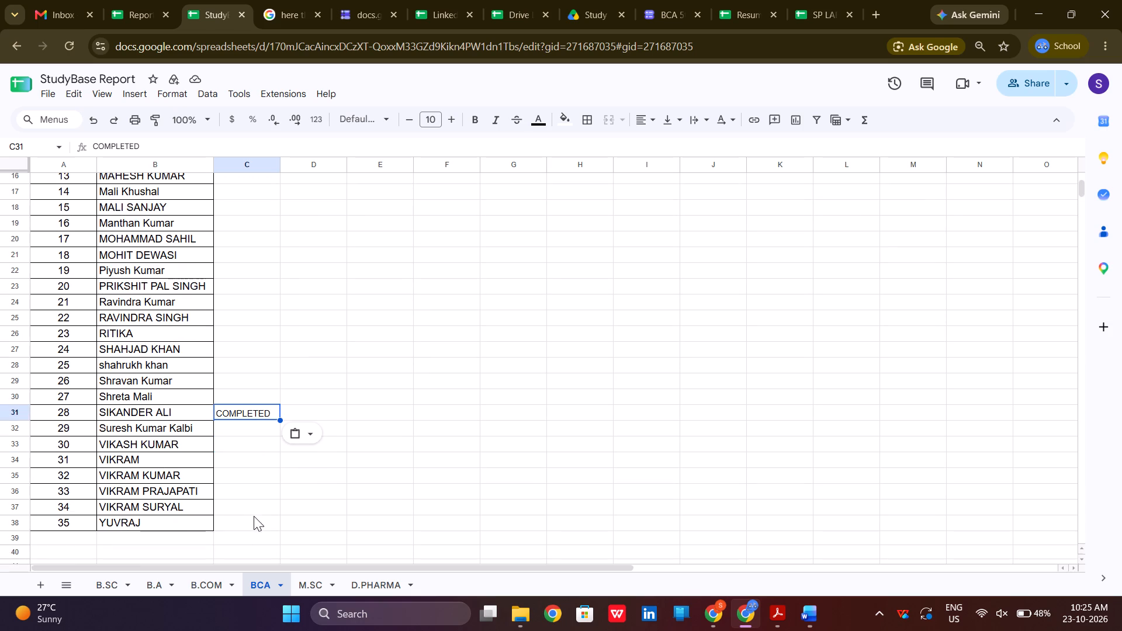
pyautogui.click(251, 522)
pyautogui.hotkey('ctrl', 'v')
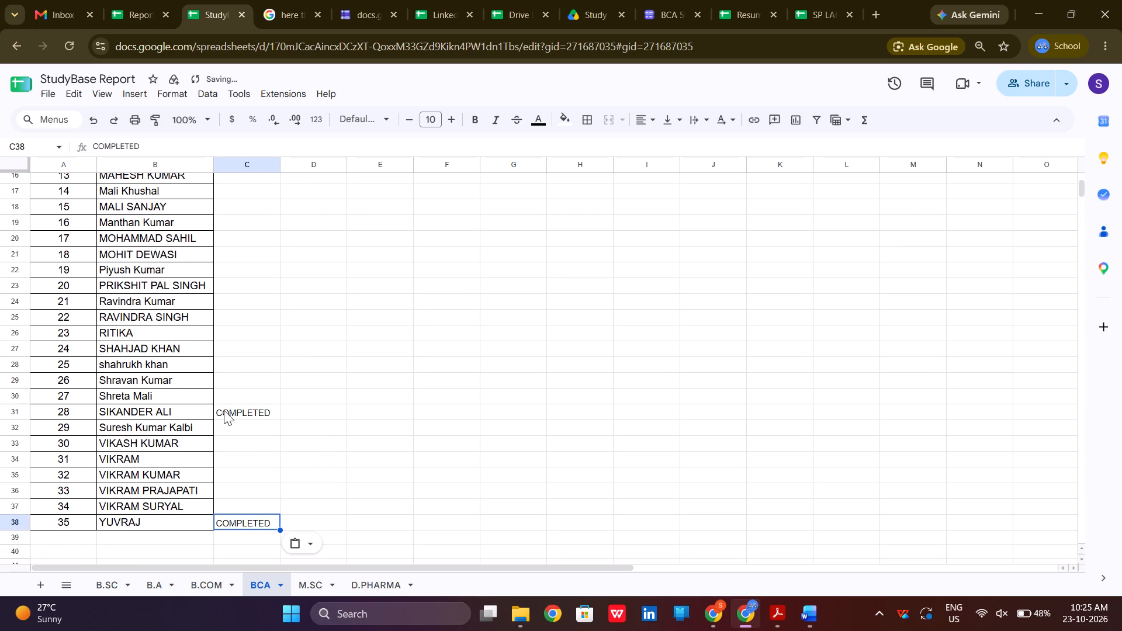
# Paste the copied COMPLETED text as the StudyBase Status of SEM First student number 21, in cell C24.
pyautogui.scroll(1, 224, 410)
pyautogui.click(233, 326)
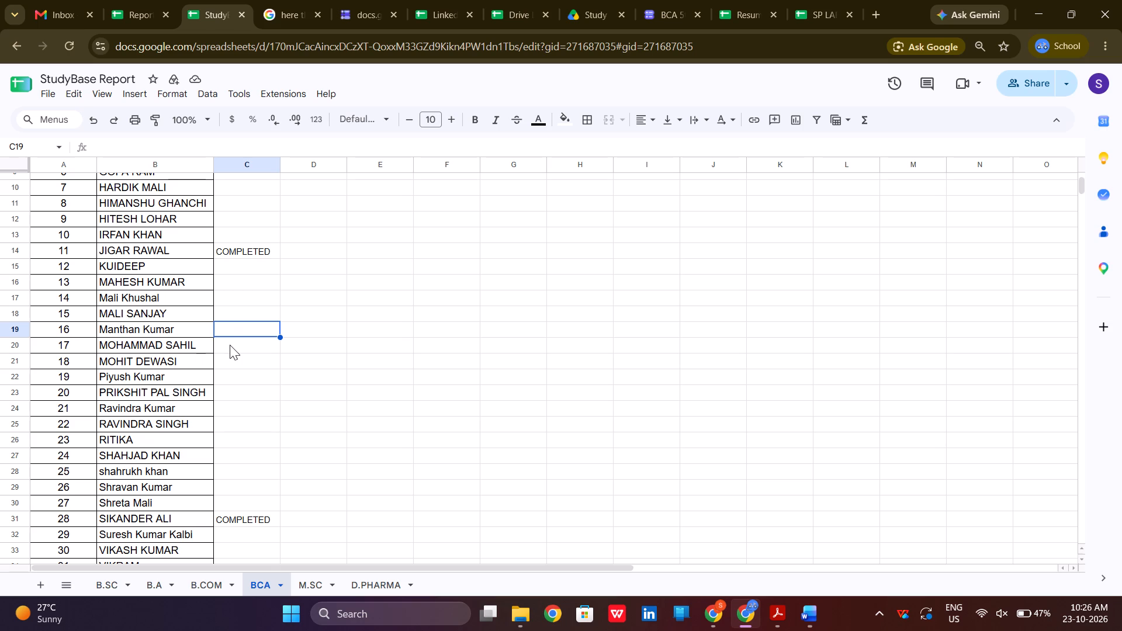
pyautogui.scroll(-2, 210, 426)
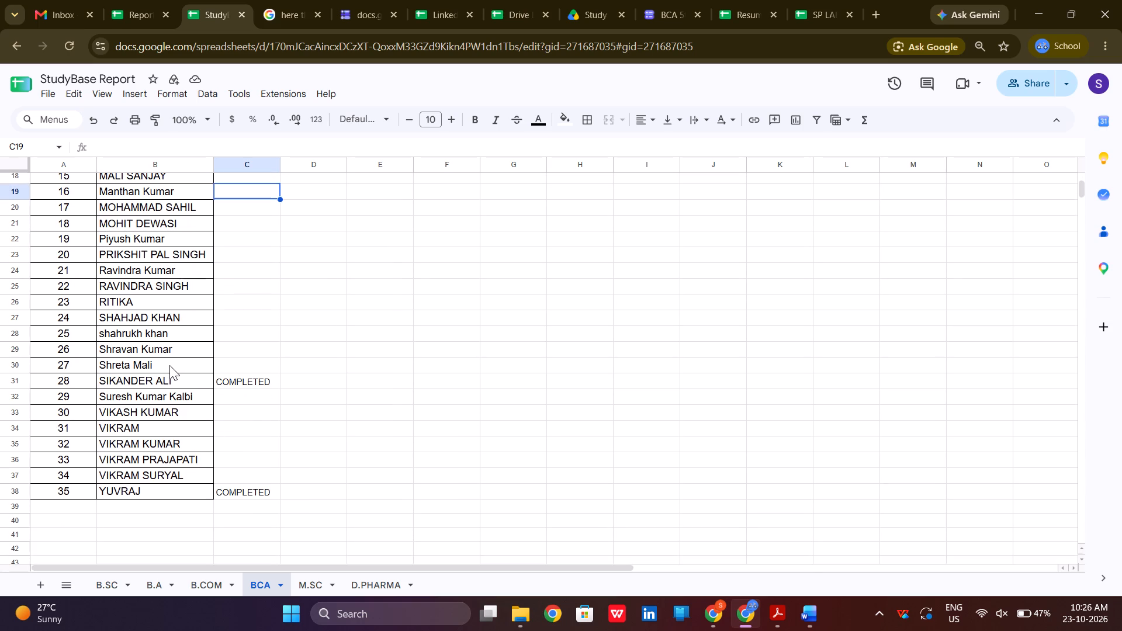
pyautogui.scroll(1, 169, 365)
pyautogui.click(250, 286)
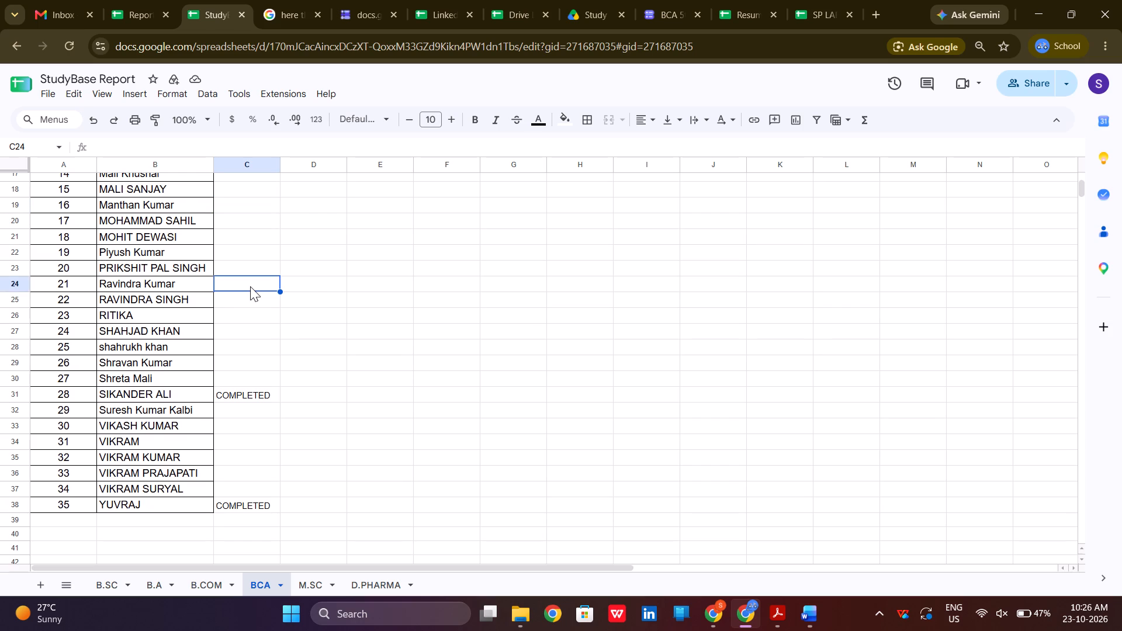
pyautogui.hotkey('ctrl', 'v')
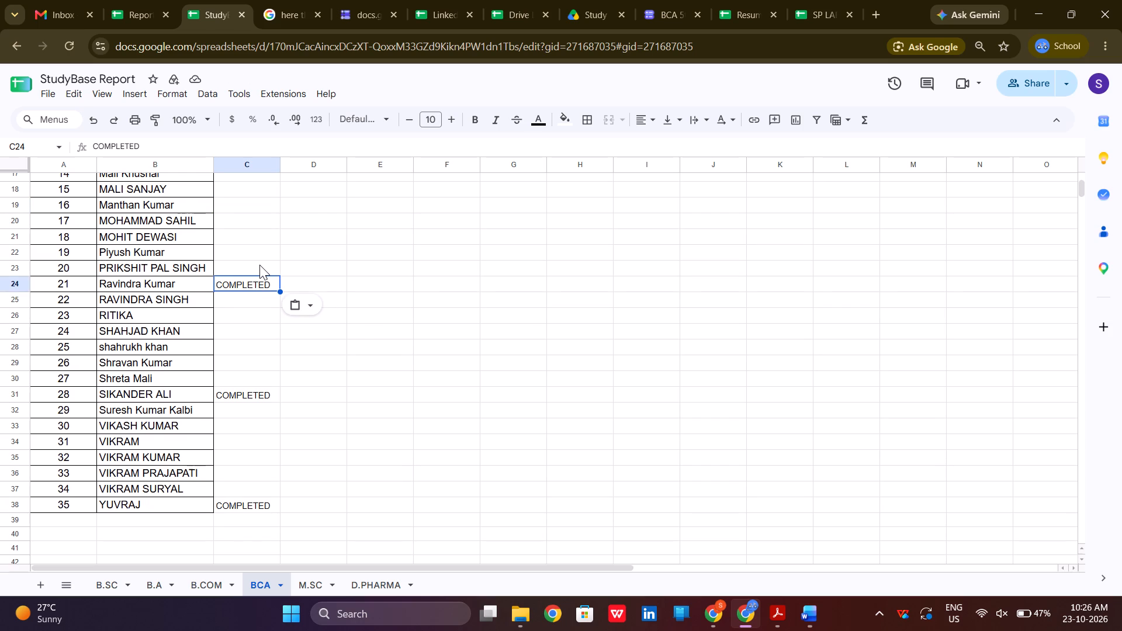
# Paste the copied COMPLETED text as the StudyBase Status of SEM First student number 26, in cell C29.
pyautogui.scroll(1, 259, 265)
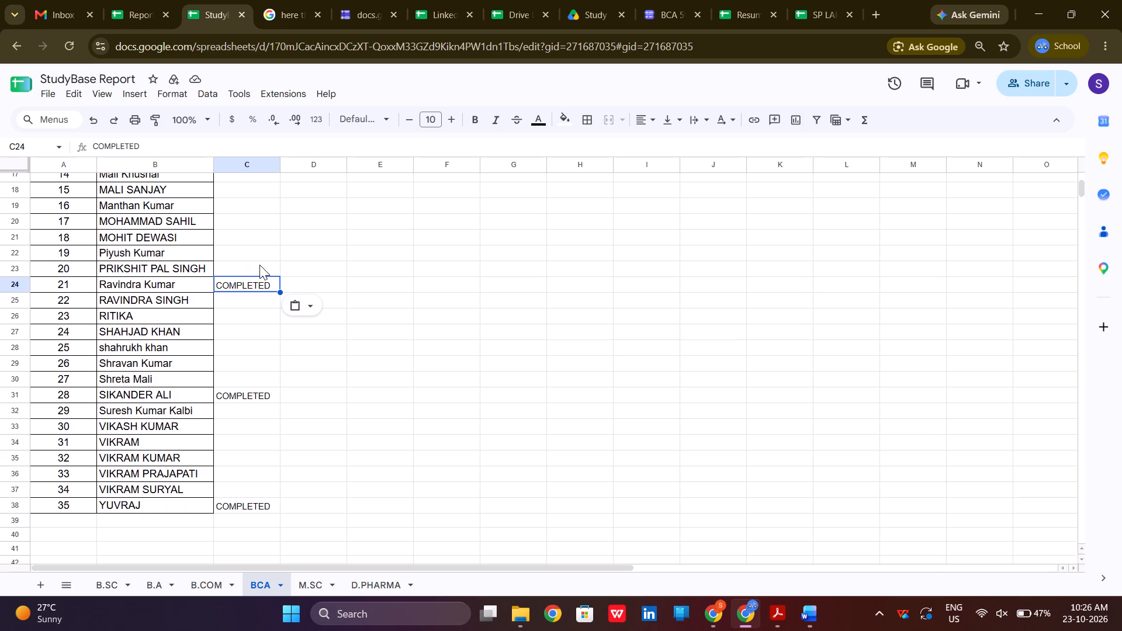
pyautogui.scroll(1, 259, 265)
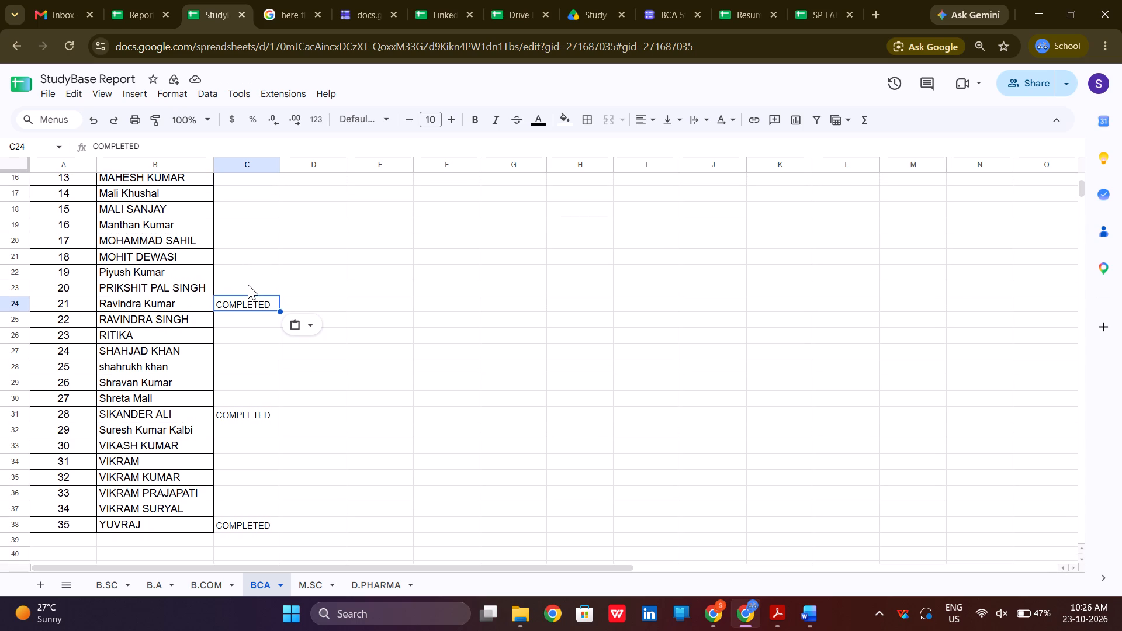
pyautogui.scroll(2, 248, 285)
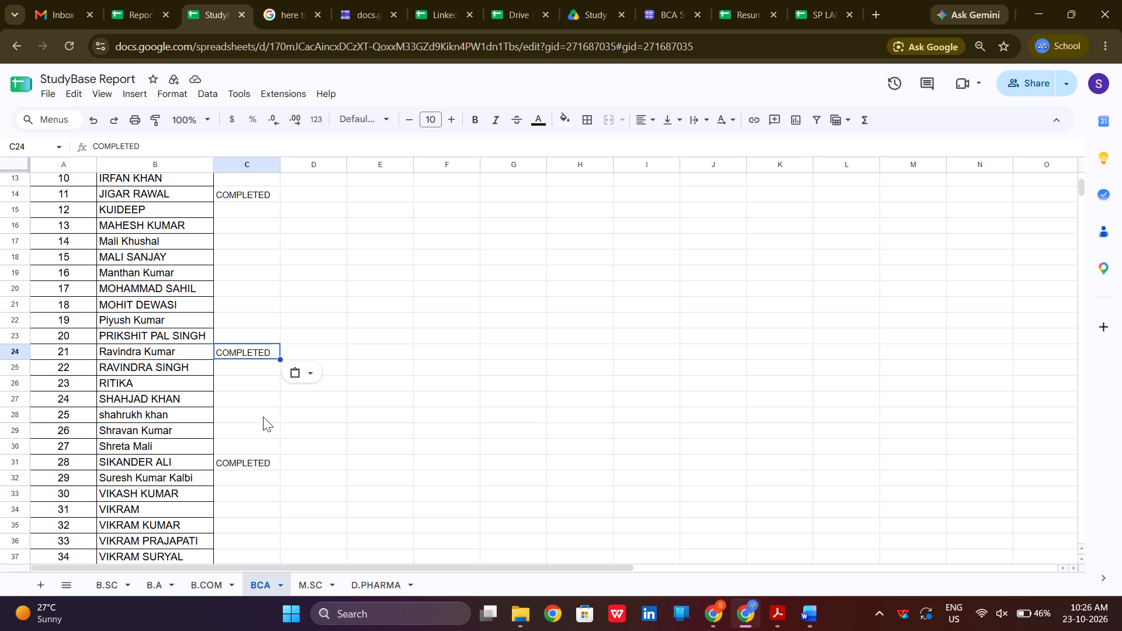
pyautogui.scroll(-1, 185, 484)
pyautogui.scroll(1, 145, 325)
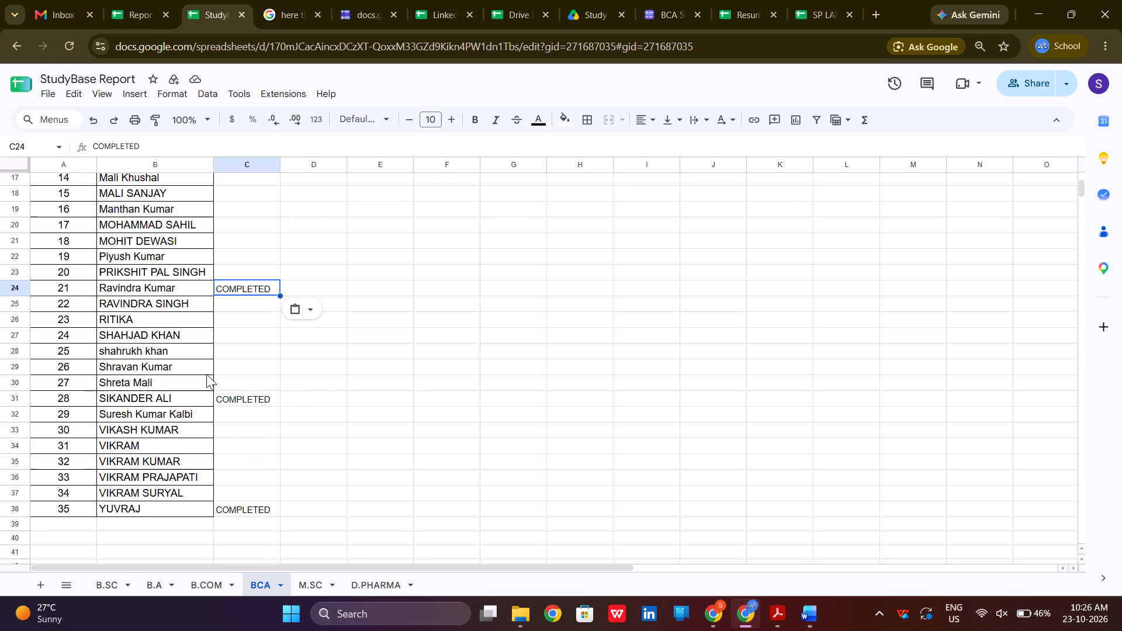
pyautogui.click(243, 372)
pyautogui.hotkey('ctrl', 'v')
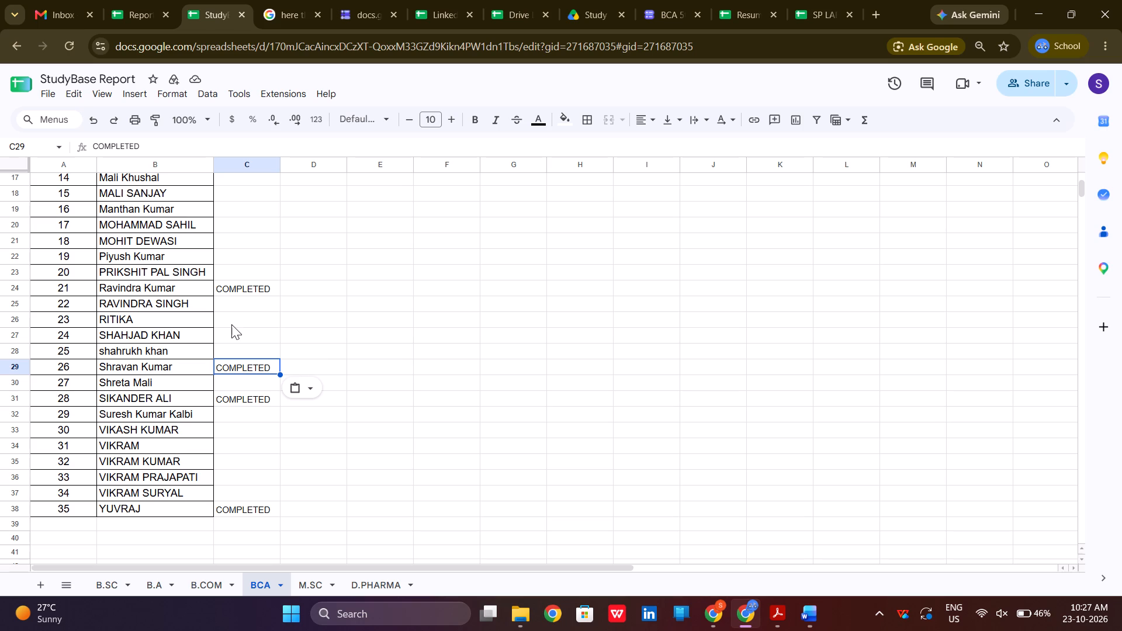
pyautogui.scroll(4, 231, 324)
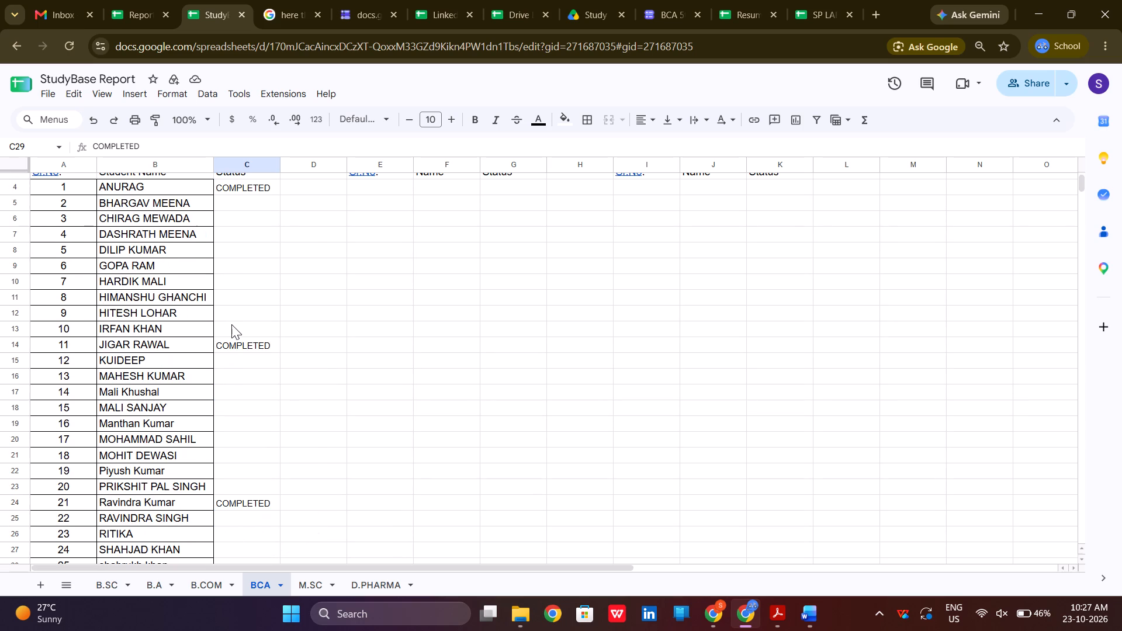
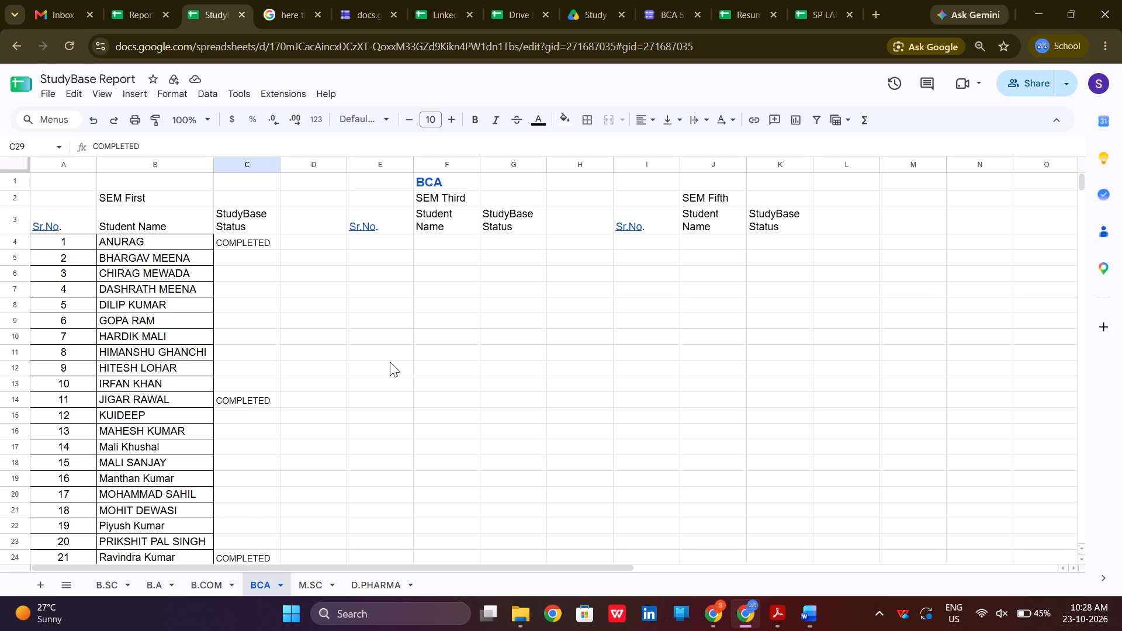
# Paste the copied COMPLETED text as the StudyBase Status of SEM First student number 19, in cell C22.
pyautogui.scroll(-1, 252, 466)
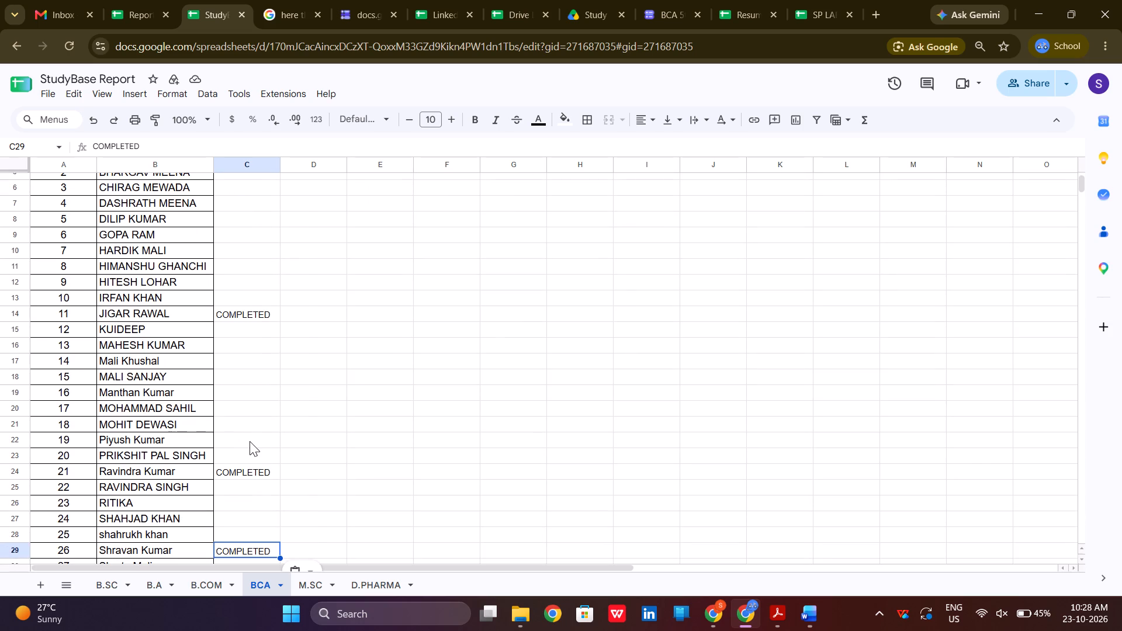
pyautogui.click(250, 441)
pyautogui.hotkey('ctrl', 'v')
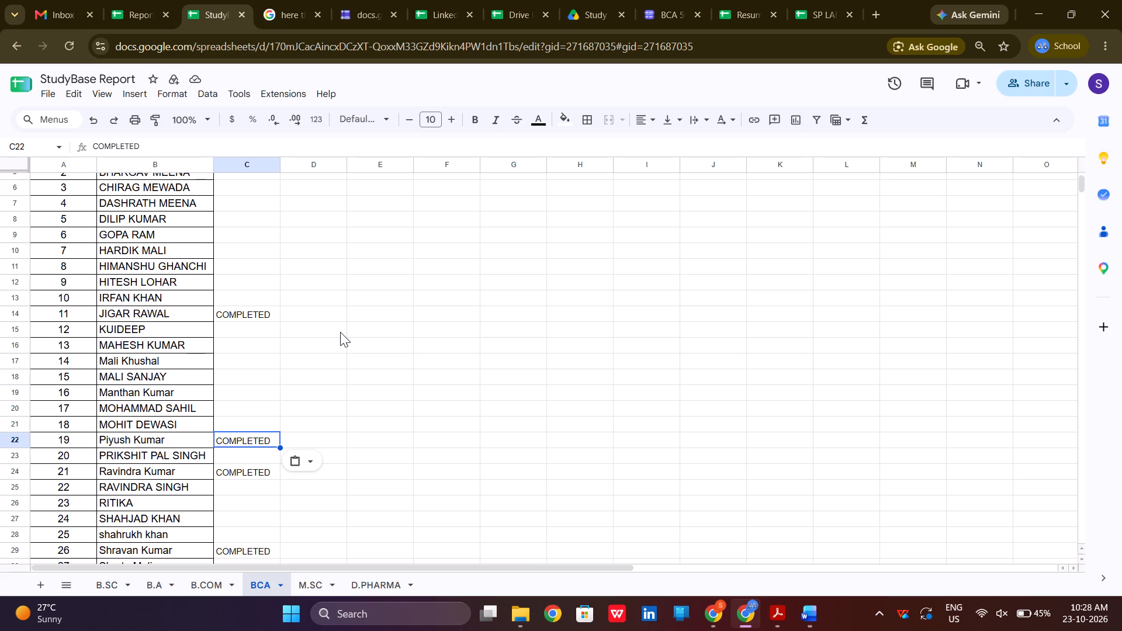
# Review the StudyBase Status entries against the whole SEM First student roster.
pyautogui.scroll(1, 340, 332)
pyautogui.scroll(-1, 99, 465)
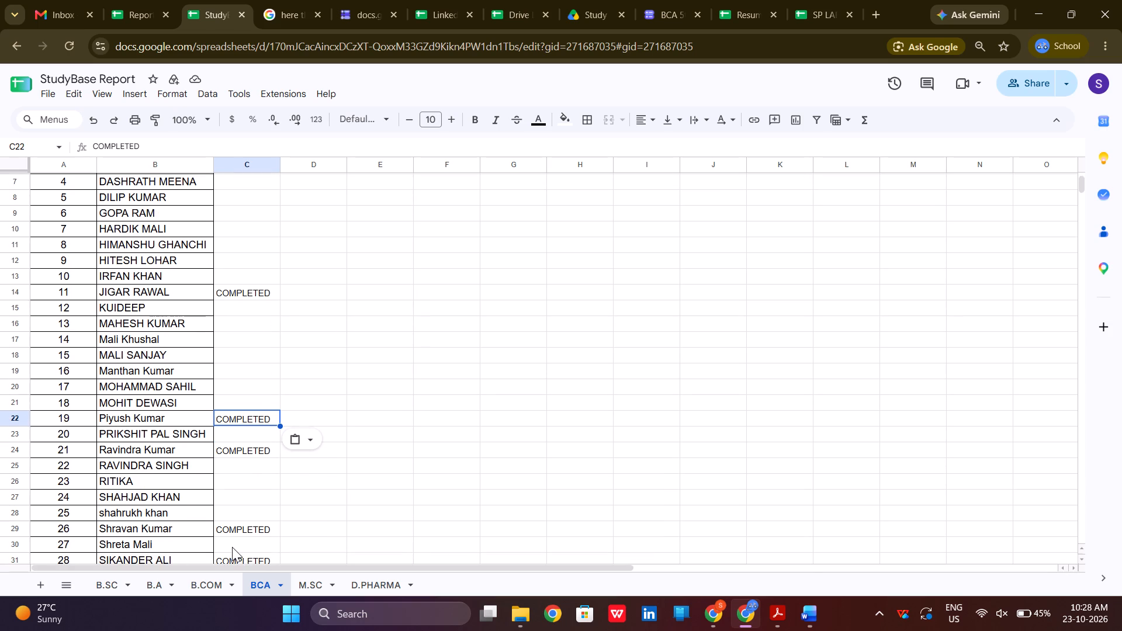
pyautogui.scroll(-2, 303, 408)
pyautogui.scroll(3, 303, 408)
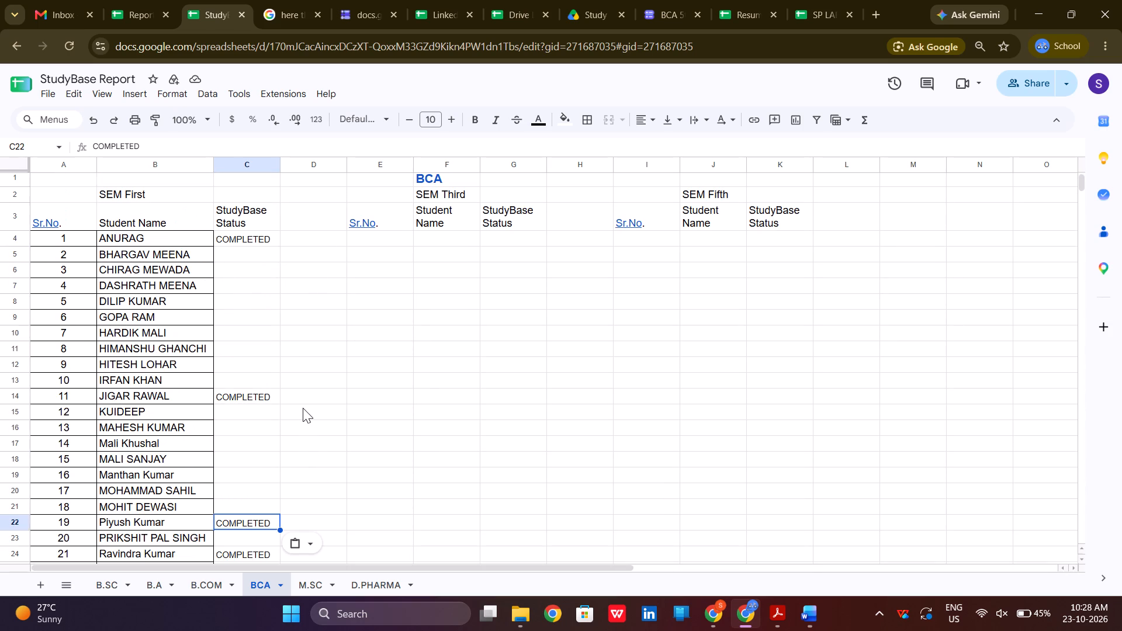
pyautogui.scroll(1, 303, 408)
pyautogui.scroll(-5, 633, 476)
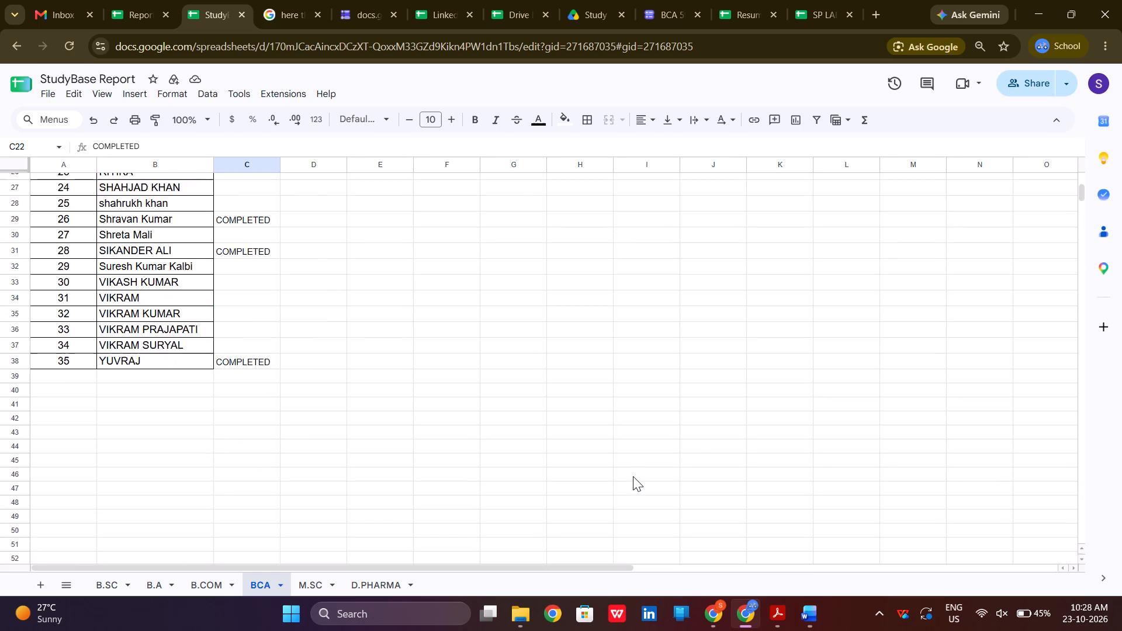
pyautogui.scroll(1, 633, 476)
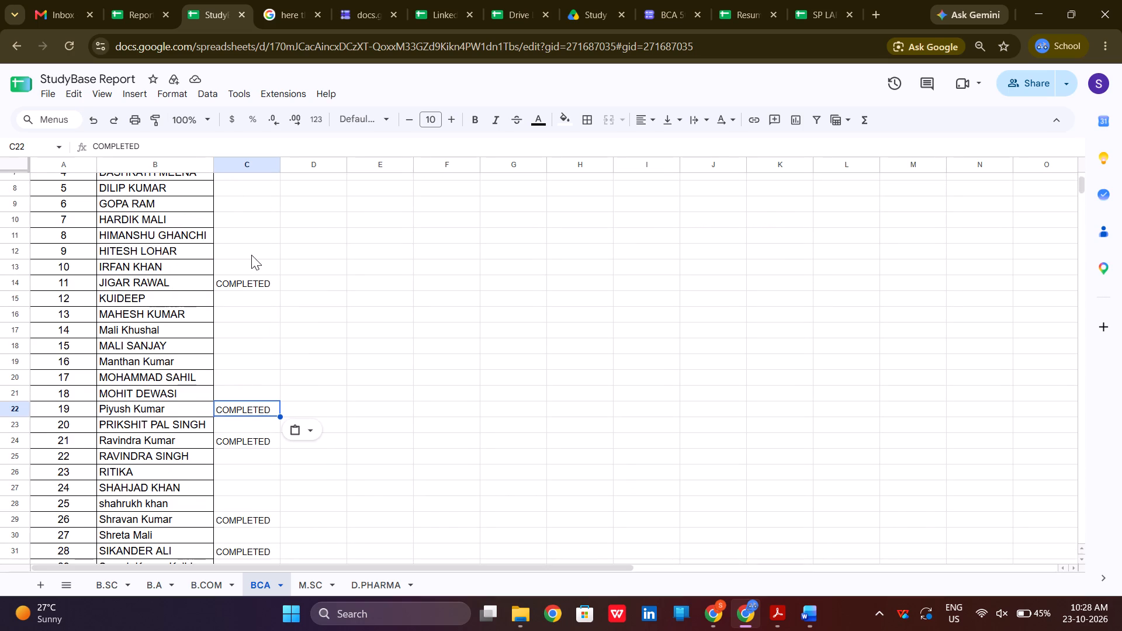
# In Reporting Sheets, copy the third-semester serial numbers and student names, A5:B35, from the Monthly Attendance BCA 3rd SEM sheet.
pyautogui.click(133, 19)
pyautogui.scroll(-1, 550, 450)
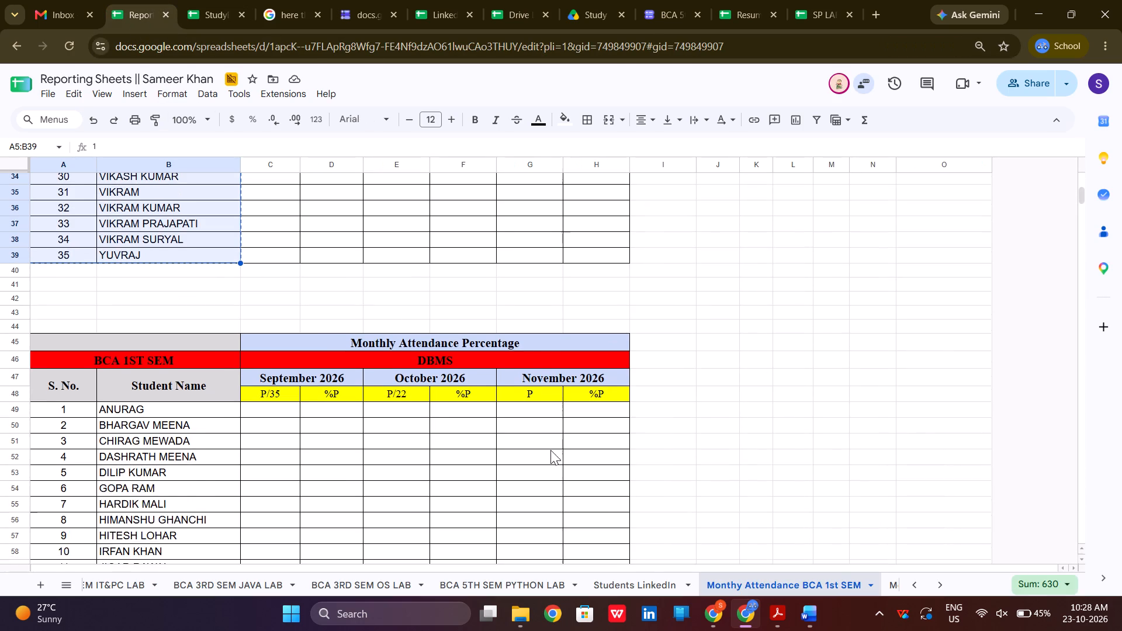
pyautogui.scroll(-2, 550, 450)
pyautogui.scroll(5, 550, 450)
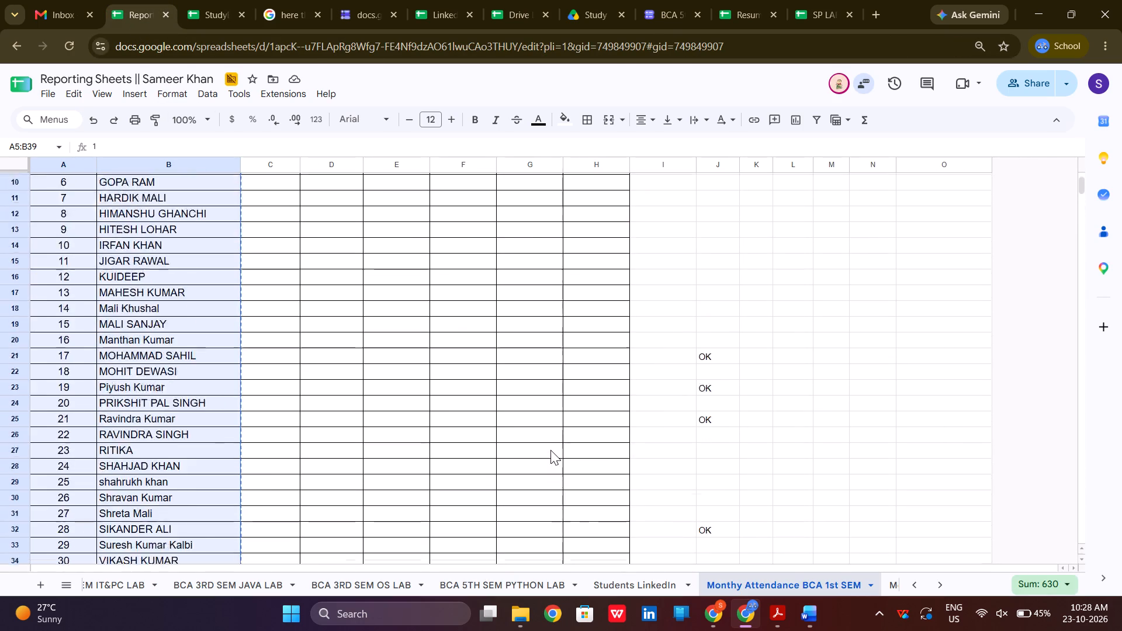
pyautogui.scroll(1, 550, 450)
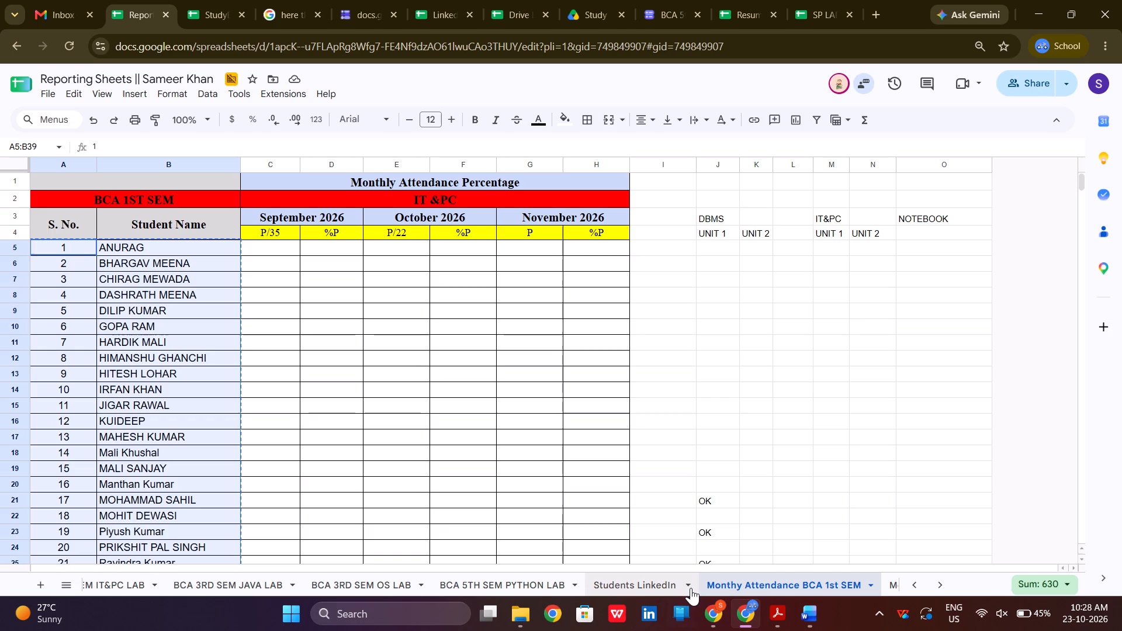
pyautogui.hscroll(-3, 694, 586)
pyautogui.click(716, 580)
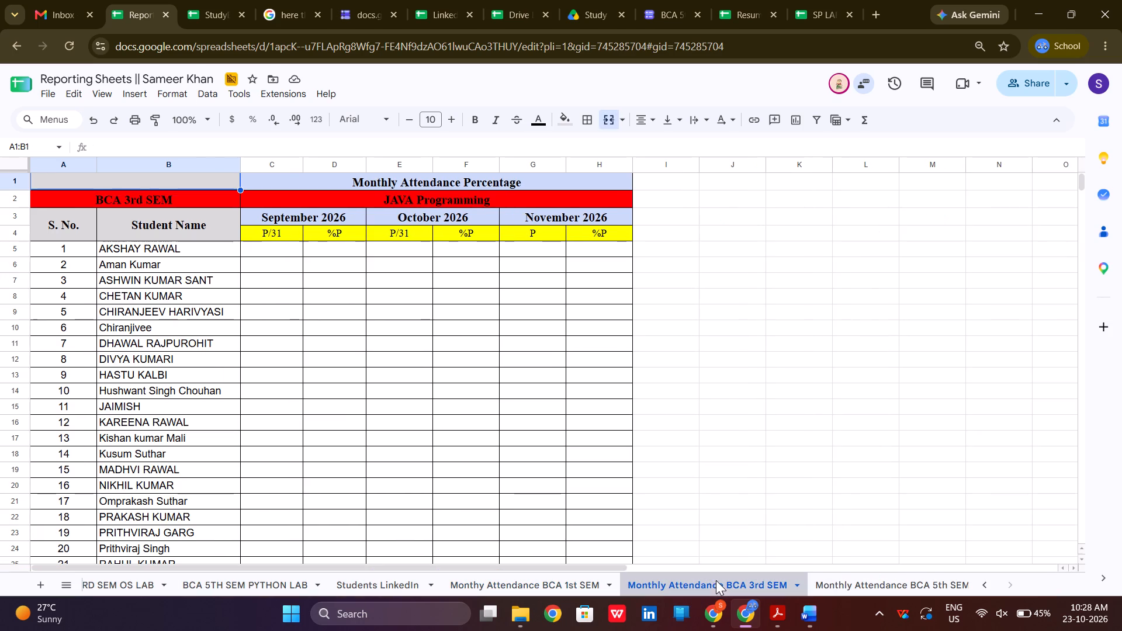
pyautogui.moveTo(56, 250); pyautogui.dragTo(147, 371)
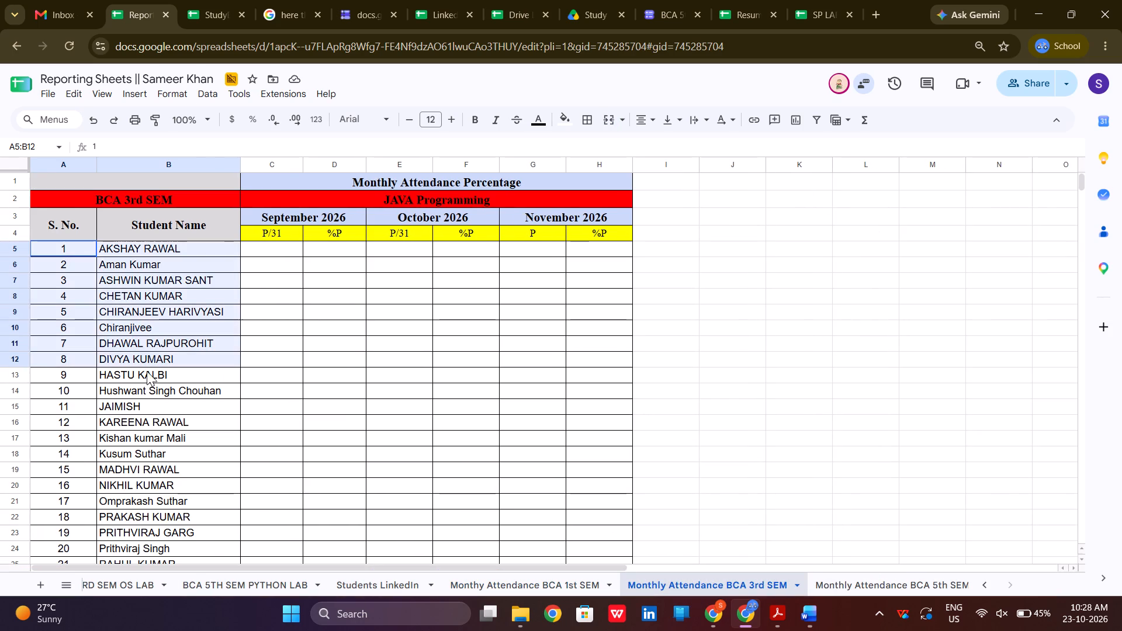
pyautogui.moveTo(147, 371); pyautogui.dragTo(191, 578)
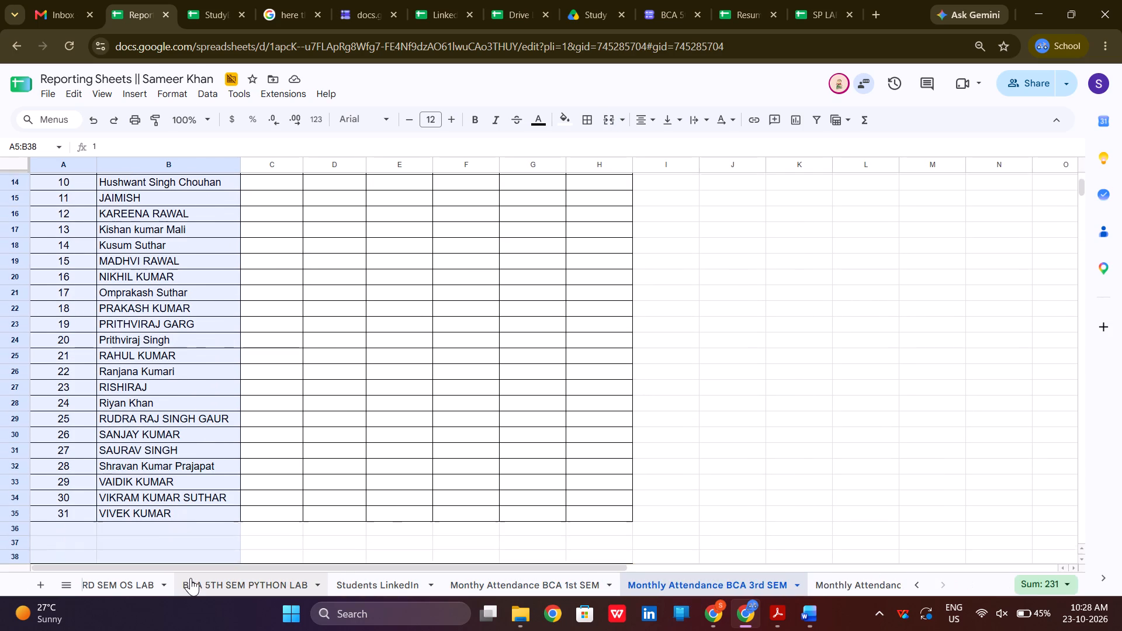
pyautogui.moveTo(191, 578); pyautogui.dragTo(183, 476)
pyautogui.hotkey('ctrl', 'c')
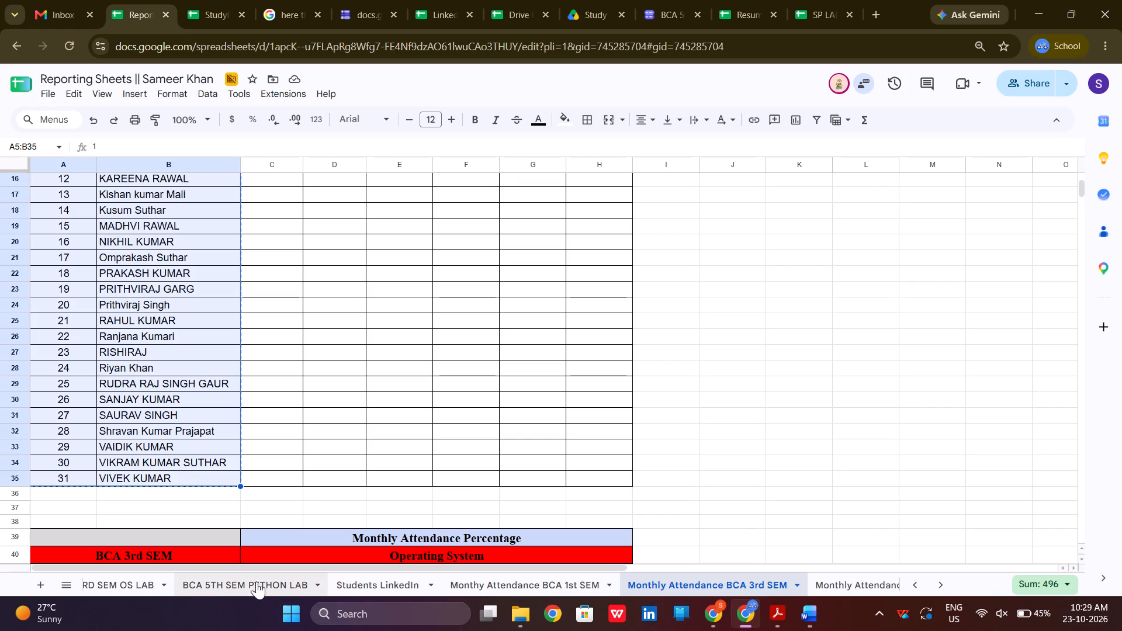
pyautogui.hscroll(5, 458, 589)
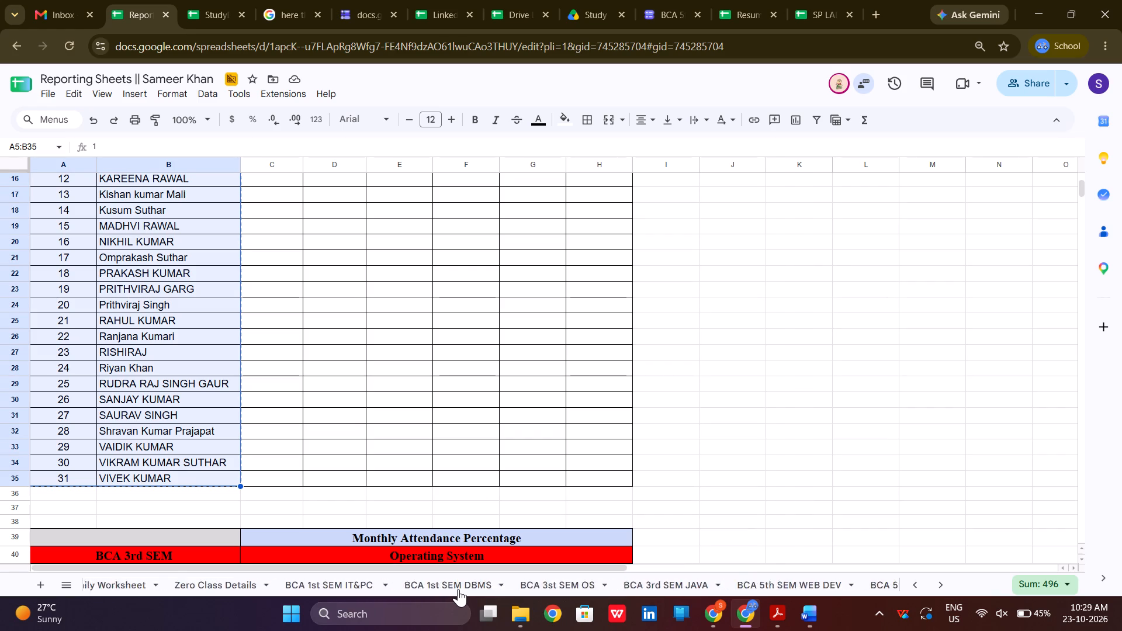
# Paste the copied third-semester roster into the SEM Third section of the StudyBase Report's BCA sheet, starting at cell E4.
pyautogui.click(218, 6)
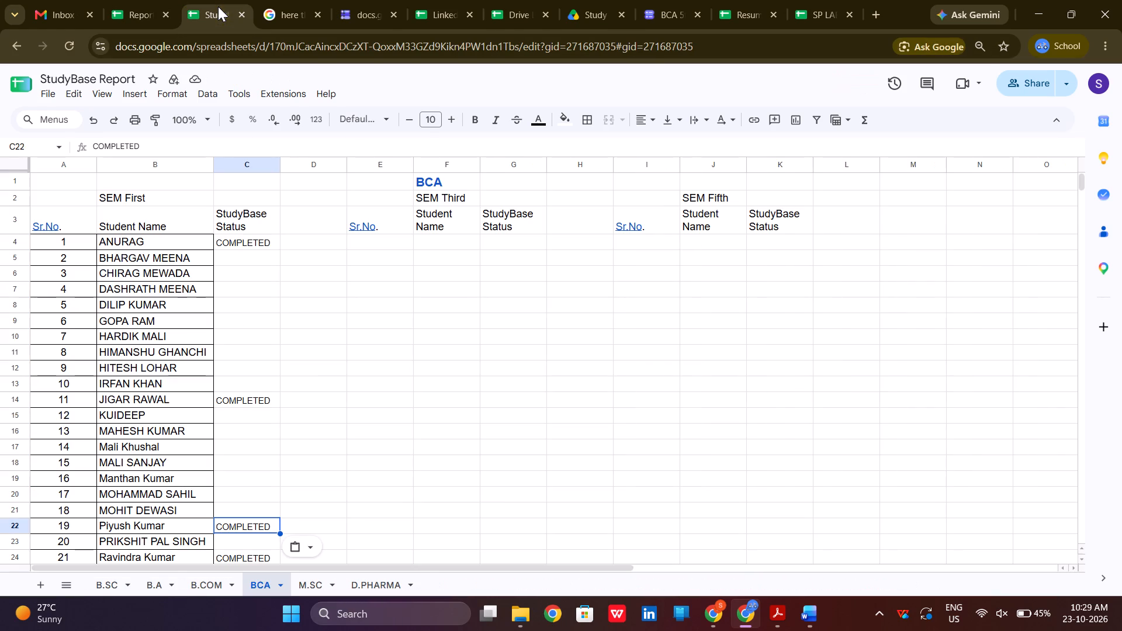
pyautogui.click(405, 238)
pyautogui.hotkey('ctrl', 'v')
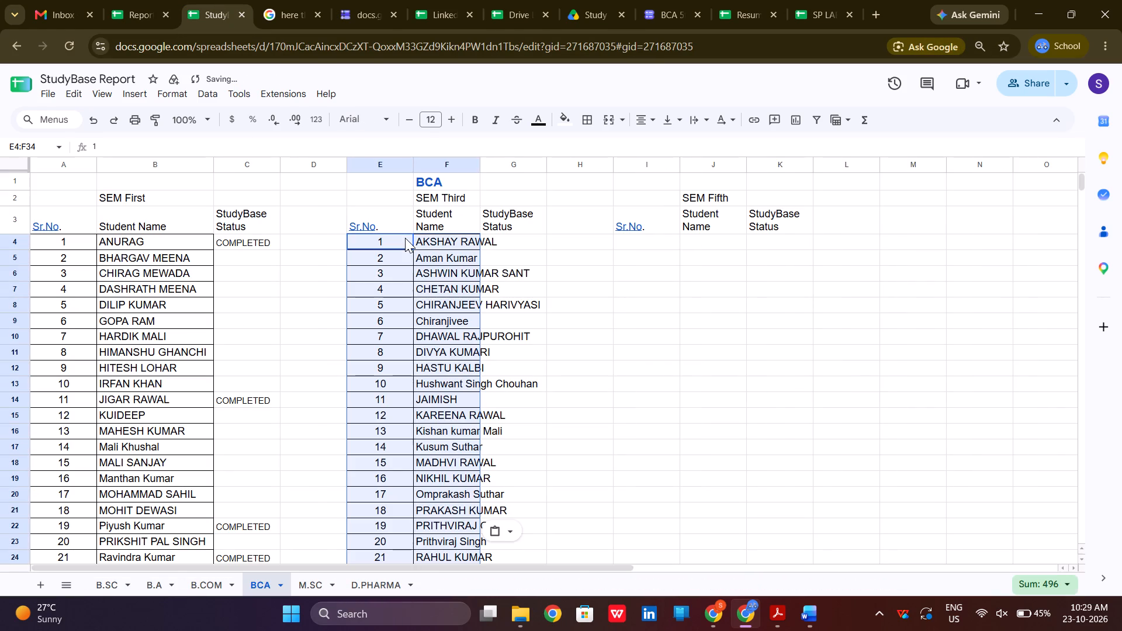
# Widen the SEM Third Student Name column, F, so the full student names fit.
pyautogui.moveTo(483, 166); pyautogui.dragTo(555, 185)
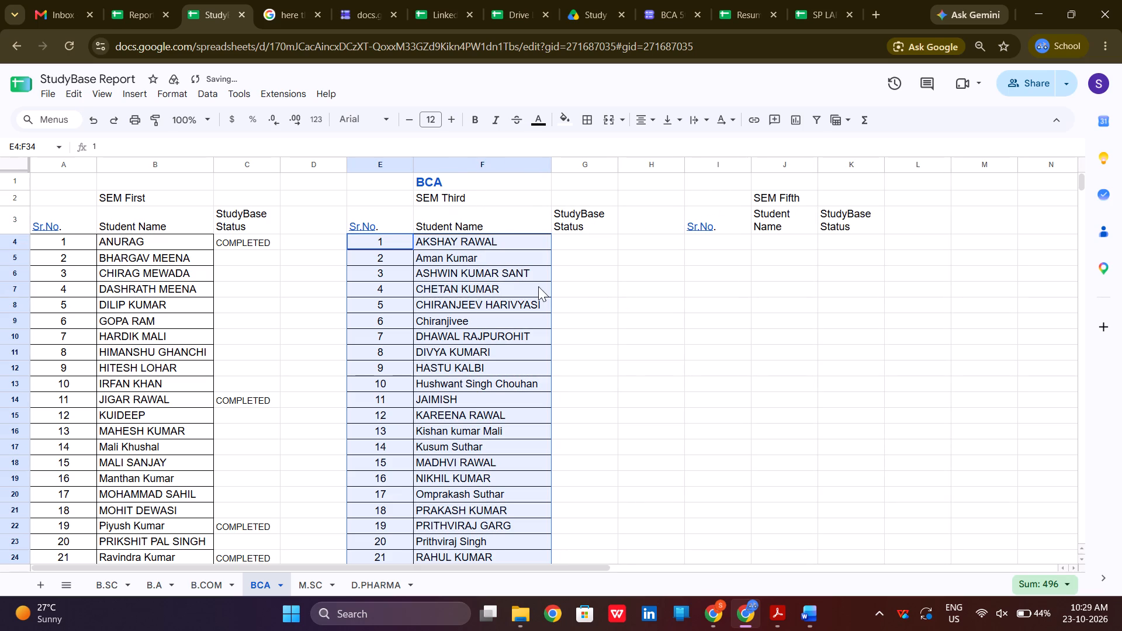
pyautogui.scroll(-2, 213, 434)
pyautogui.scroll(1, 213, 434)
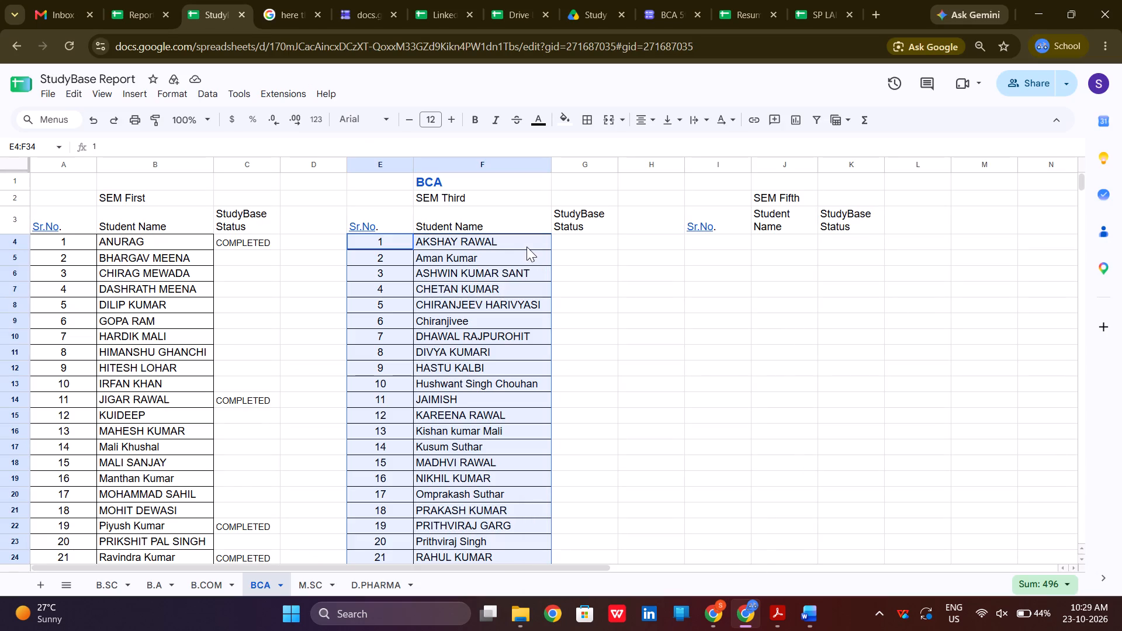
# In Reporting Sheets, copy the fifth-semester serial numbers and student names, A5:B45, from the Monthly Attendance BCA 5th SEM sheet.
pyautogui.click(136, 18)
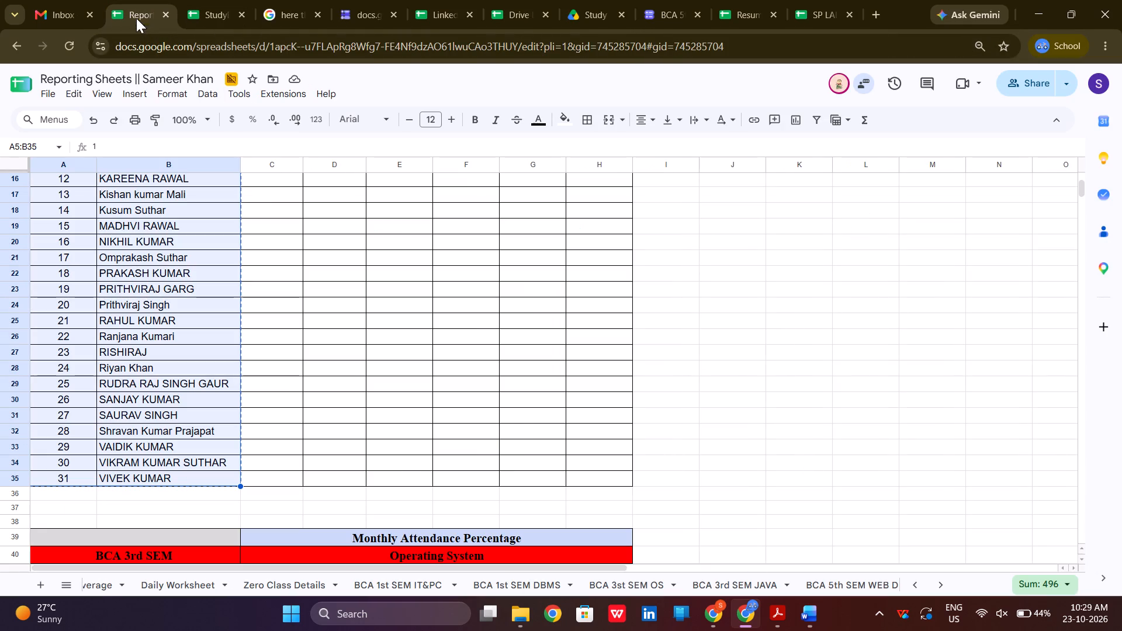
pyautogui.hscroll(-9, 642, 579)
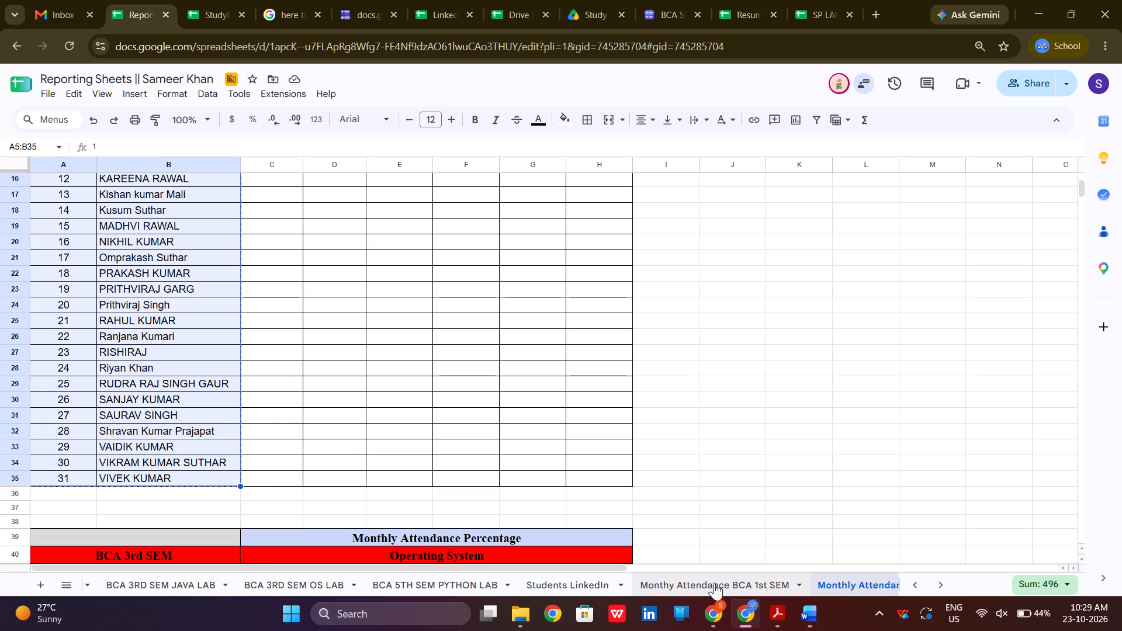
pyautogui.hscroll(-4, 754, 580)
pyautogui.click(806, 578)
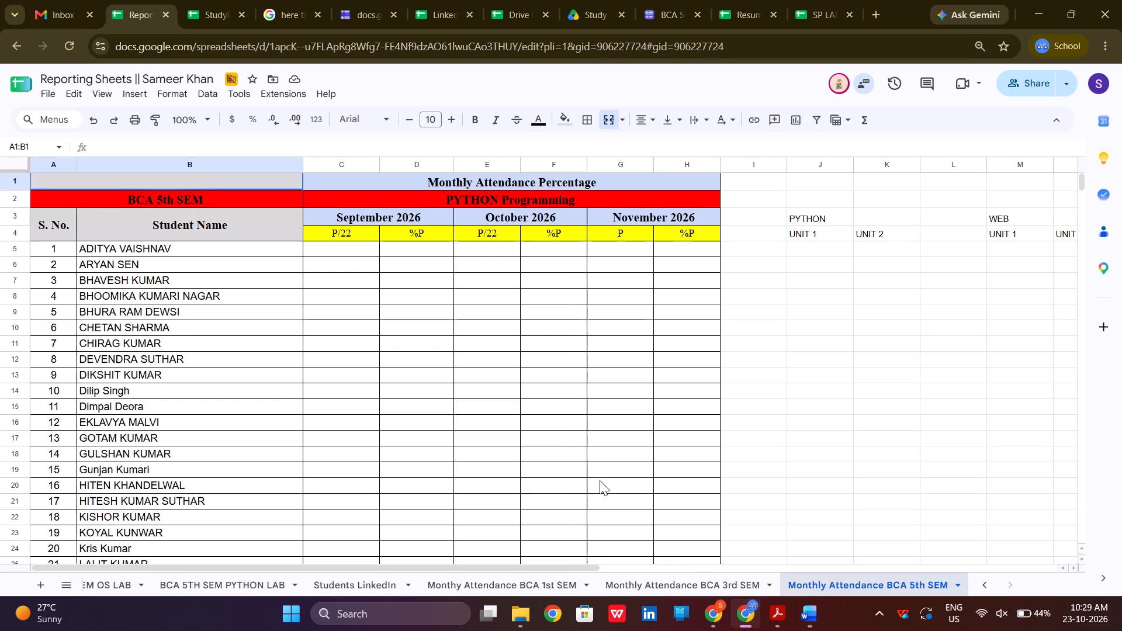
pyautogui.moveTo(36, 243); pyautogui.dragTo(181, 534)
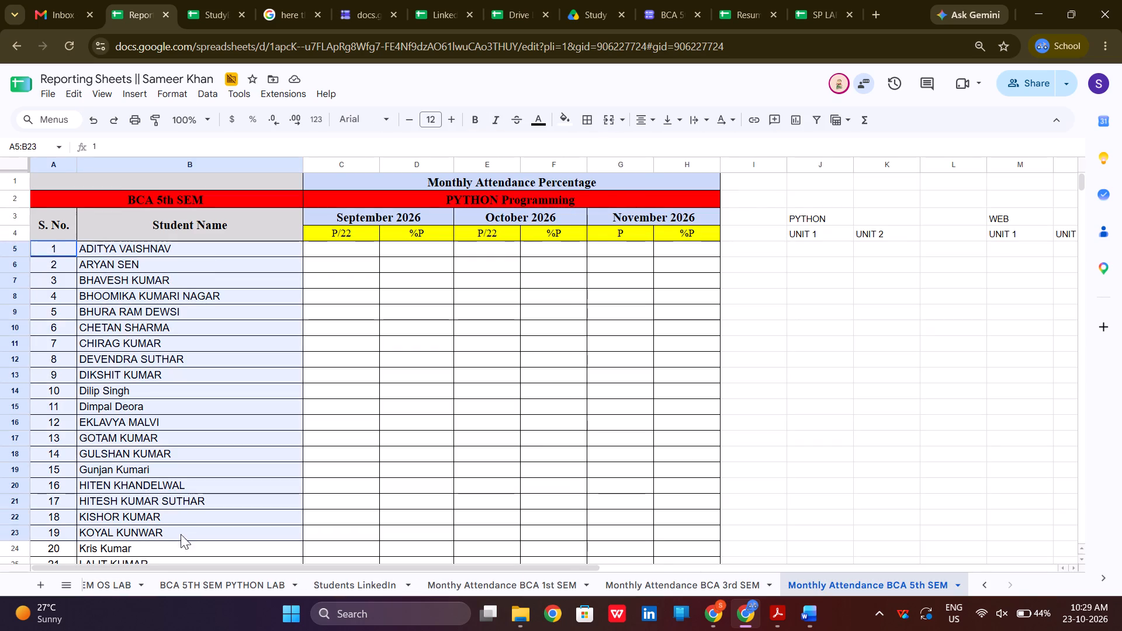
pyautogui.moveTo(181, 534); pyautogui.dragTo(196, 580)
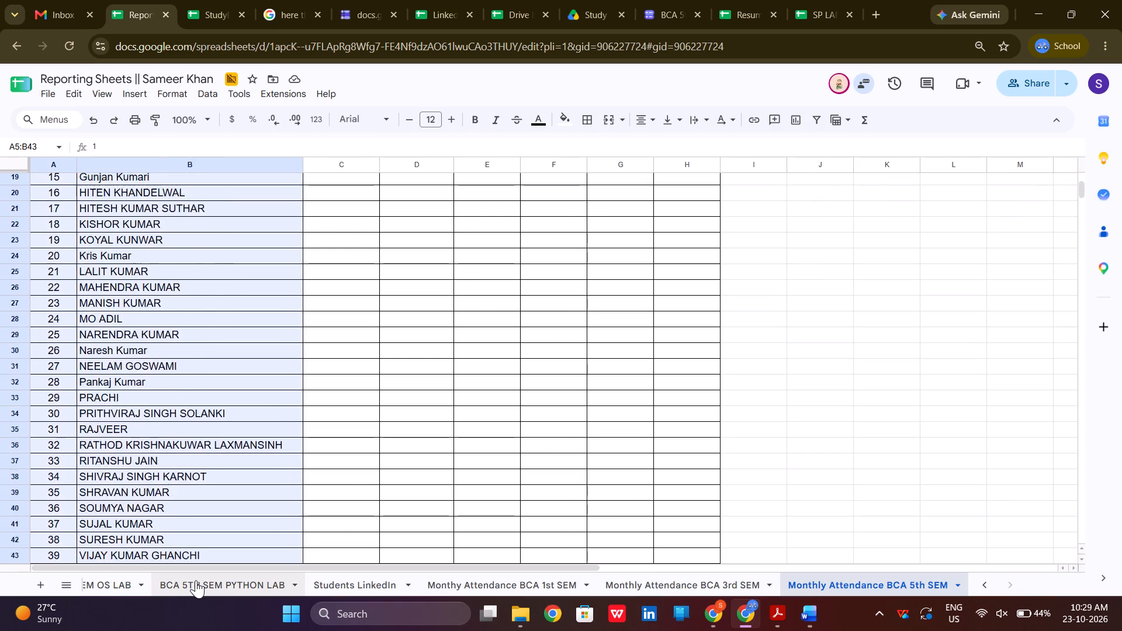
pyautogui.moveTo(196, 580); pyautogui.dragTo(201, 495)
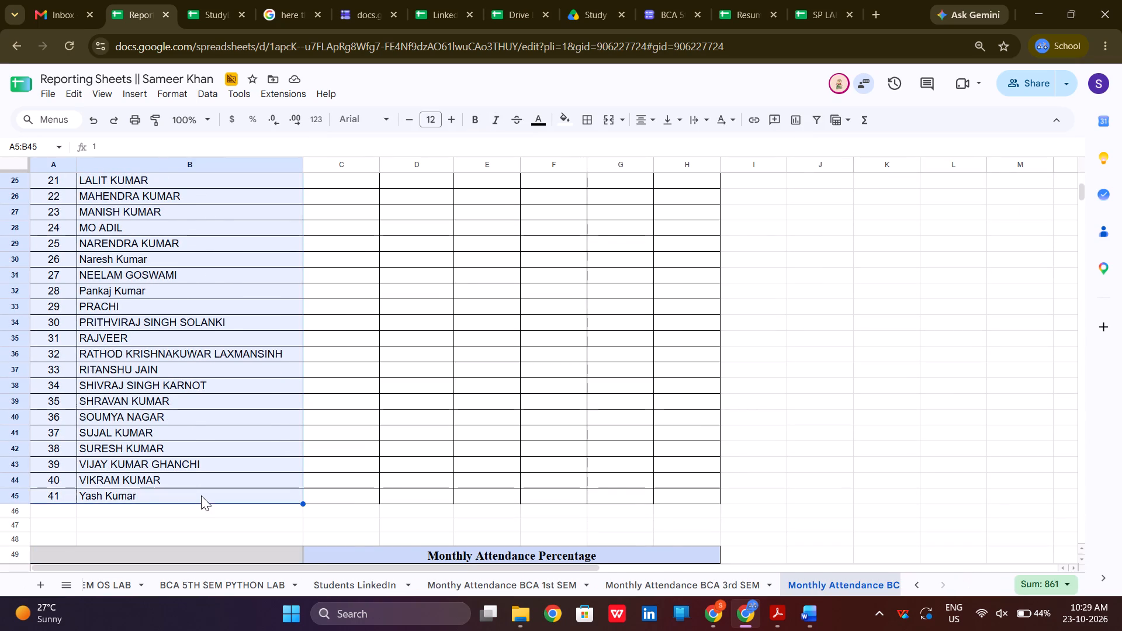
pyautogui.hotkey('ctrl', 'c')
pyautogui.hscroll(8, 270, 581)
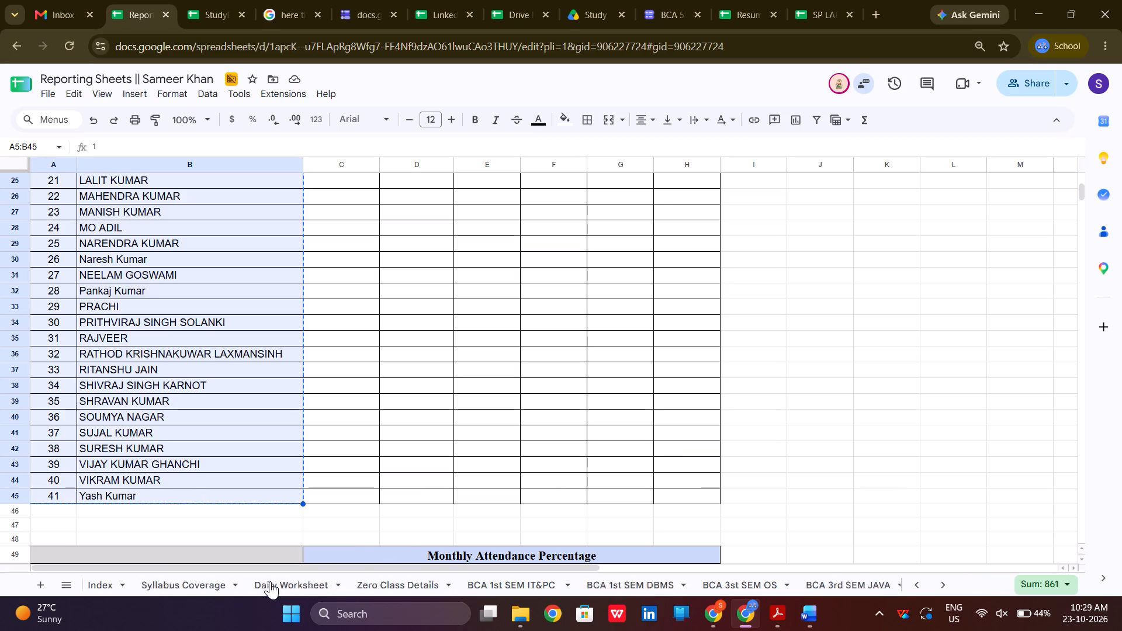
# Paste the copied fifth-semester roster into the SEM Fifth section of the StudyBase Report's BCA sheet, starting at cell I4.
pyautogui.click(212, 16)
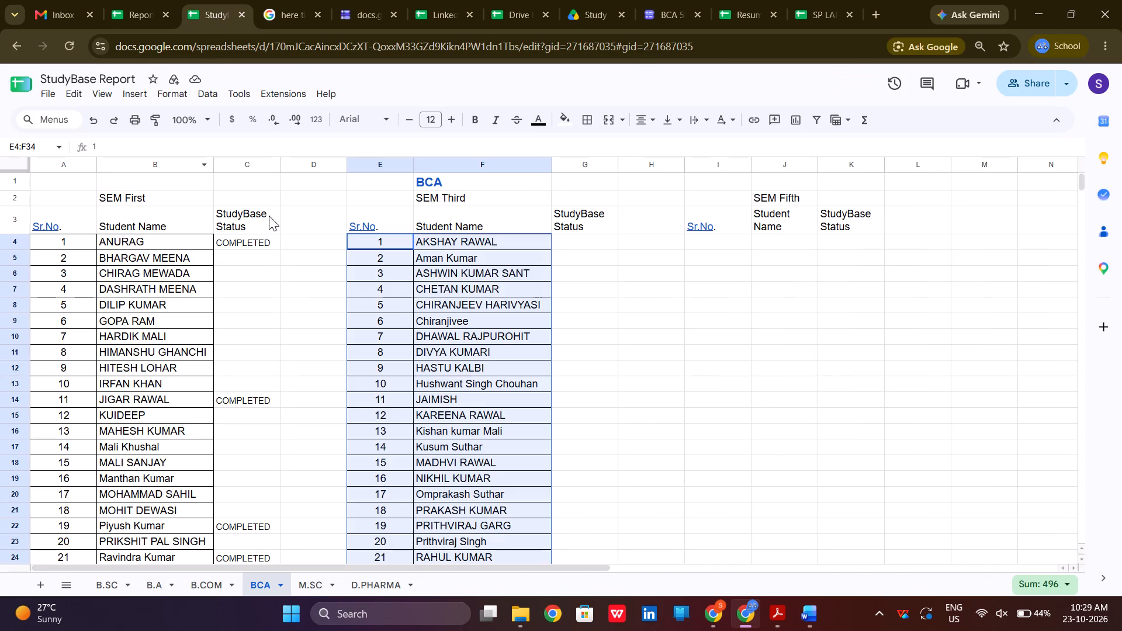
pyautogui.click(719, 247)
pyautogui.hotkey('ctrl', 'v')
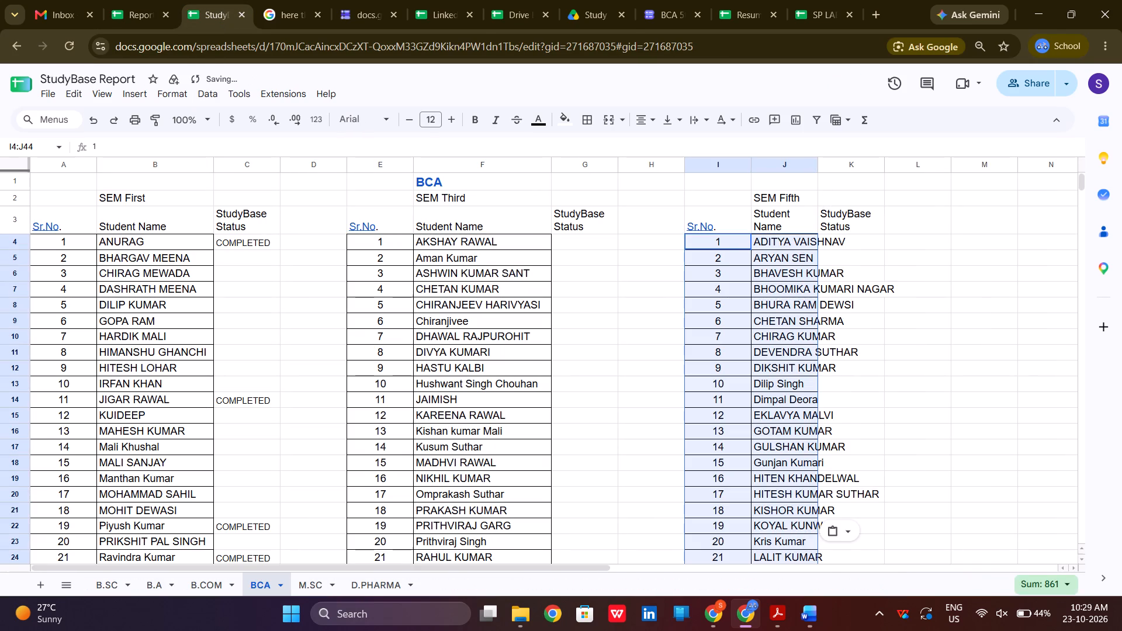
# Widen the SEM Fifth Student Name column, J, to make room for the long student names.
pyautogui.moveTo(818, 166); pyautogui.dragTo(905, 166)
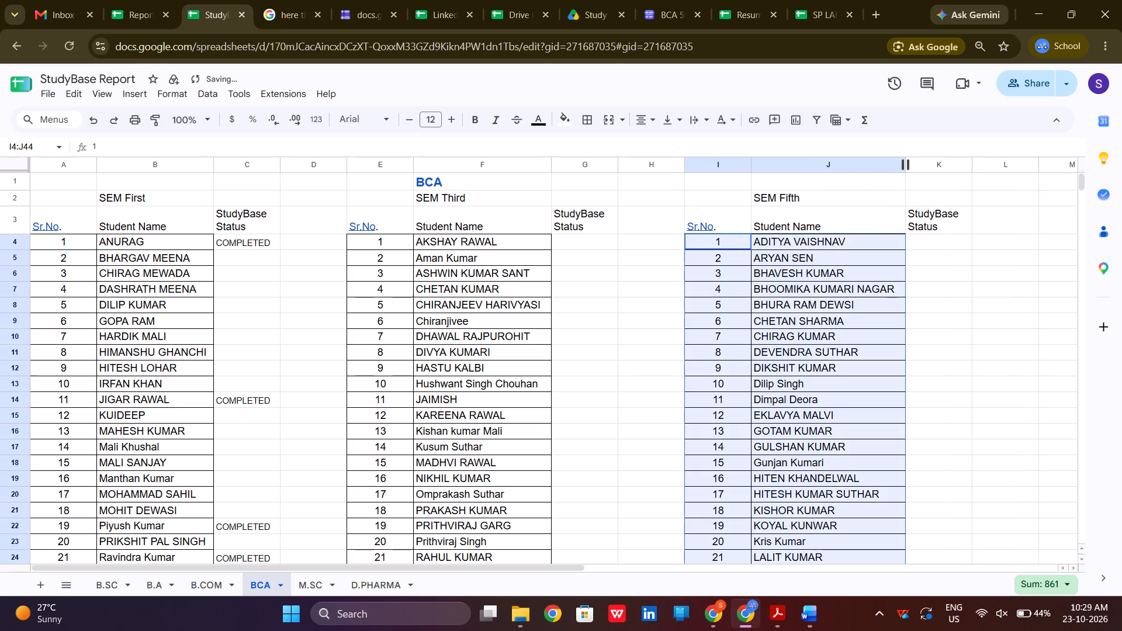
pyautogui.scroll(-3, 795, 375)
pyautogui.scroll(2, 795, 375)
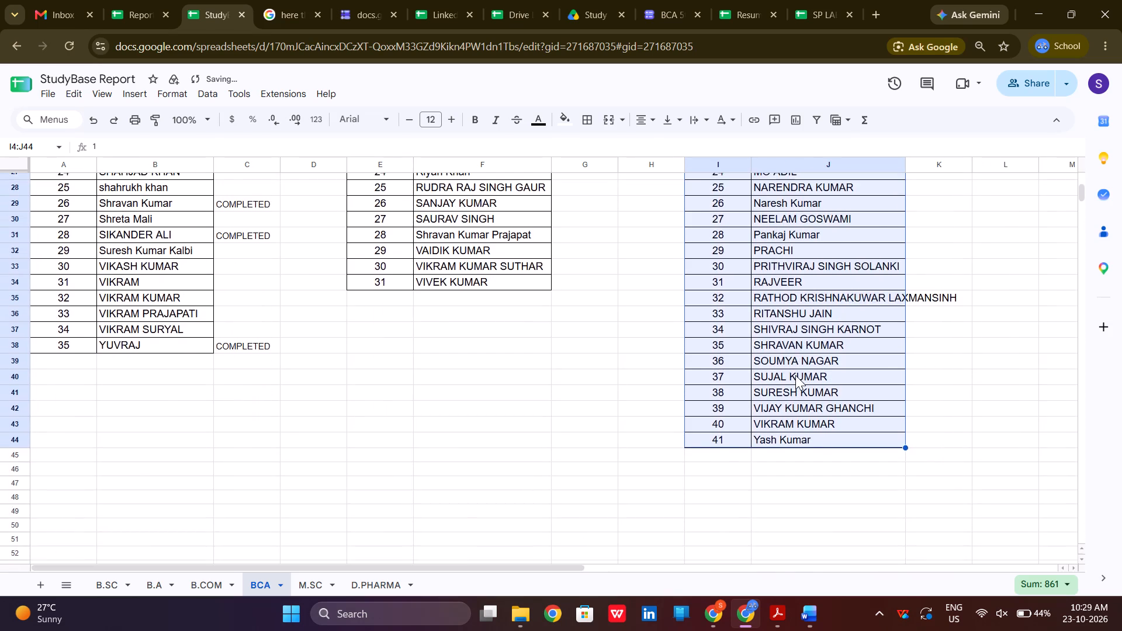
pyautogui.scroll(3, 795, 375)
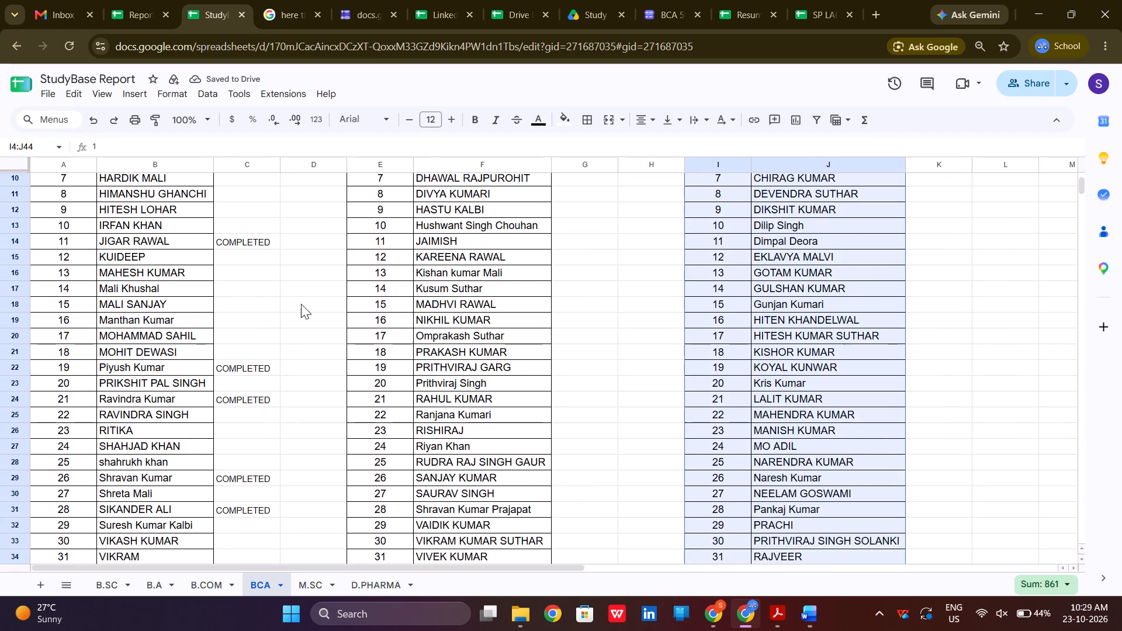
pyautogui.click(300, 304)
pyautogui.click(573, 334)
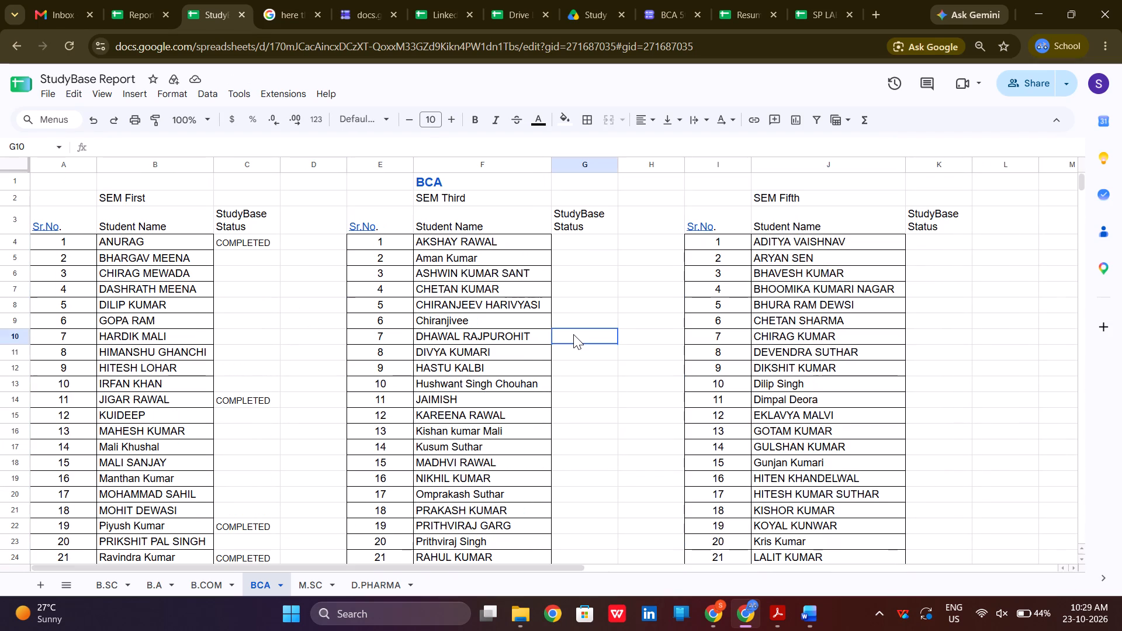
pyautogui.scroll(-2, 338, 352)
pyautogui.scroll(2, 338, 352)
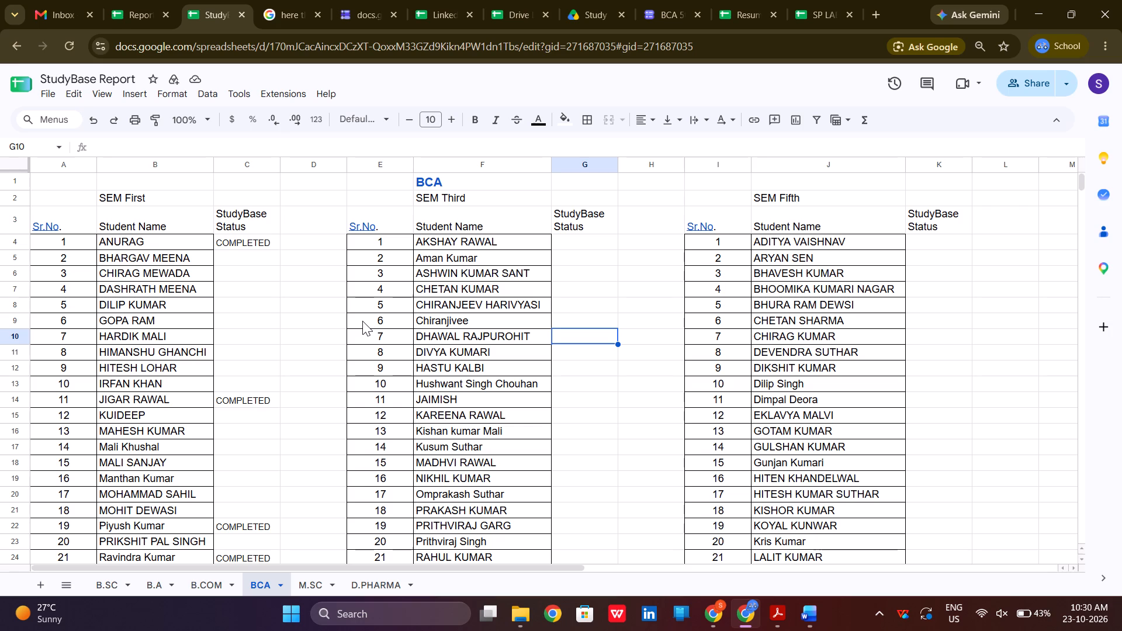
# Switch to Word and read sections 2.2 Types of Domains and 2.3 Domain Constraints in the DBMS Unit 2 document.
pyautogui.hotkey('alt', 'Tab')
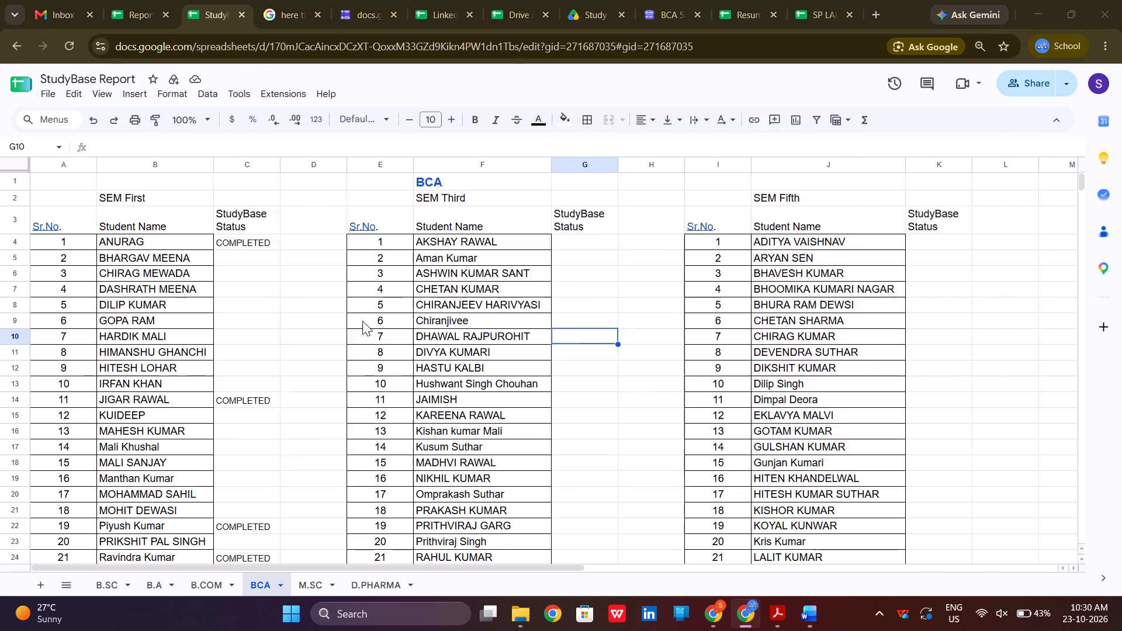
pyautogui.scroll(-3, 357, 377)
pyautogui.scroll(1, 357, 377)
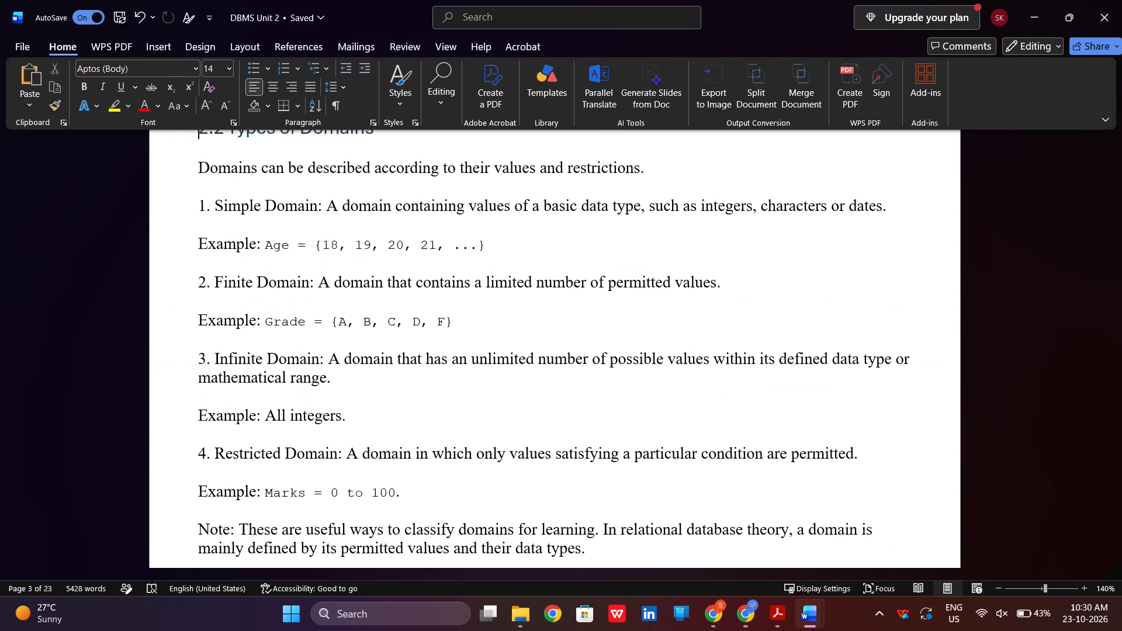
pyautogui.scroll(1, 357, 377)
pyautogui.scroll(-1, 365, 323)
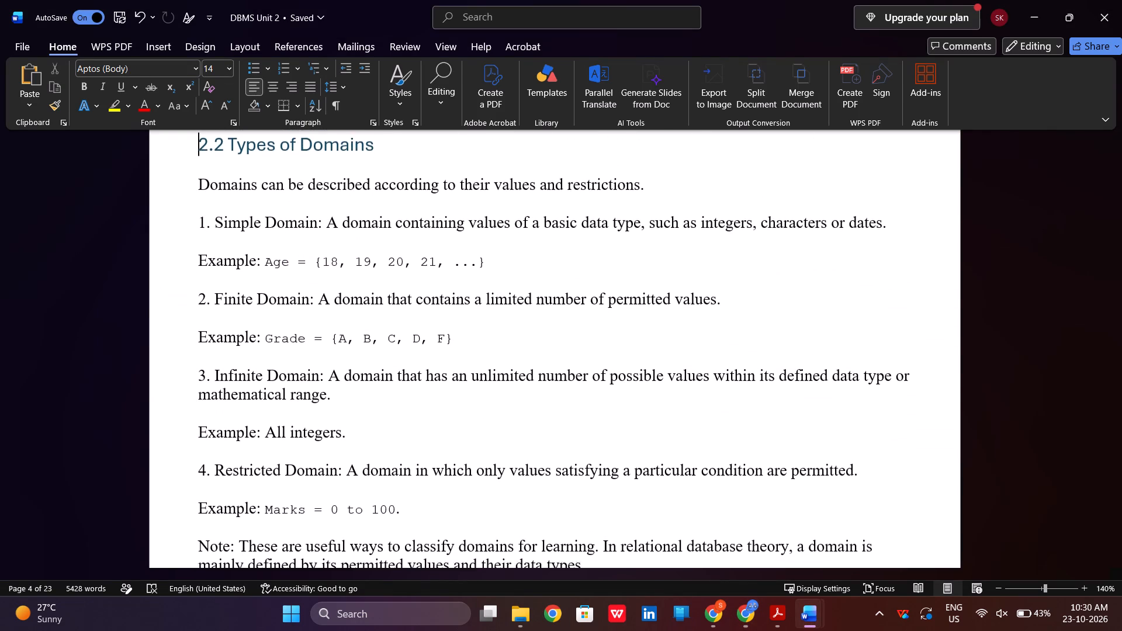
pyautogui.scroll(-1, 365, 323)
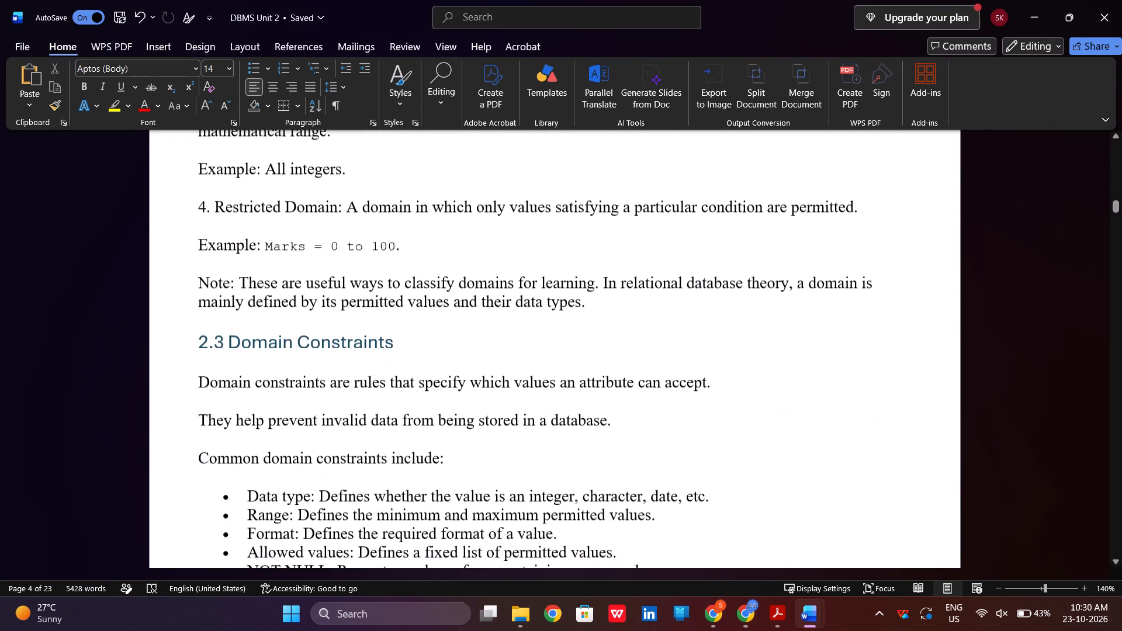
pyautogui.scroll(-1, 365, 323)
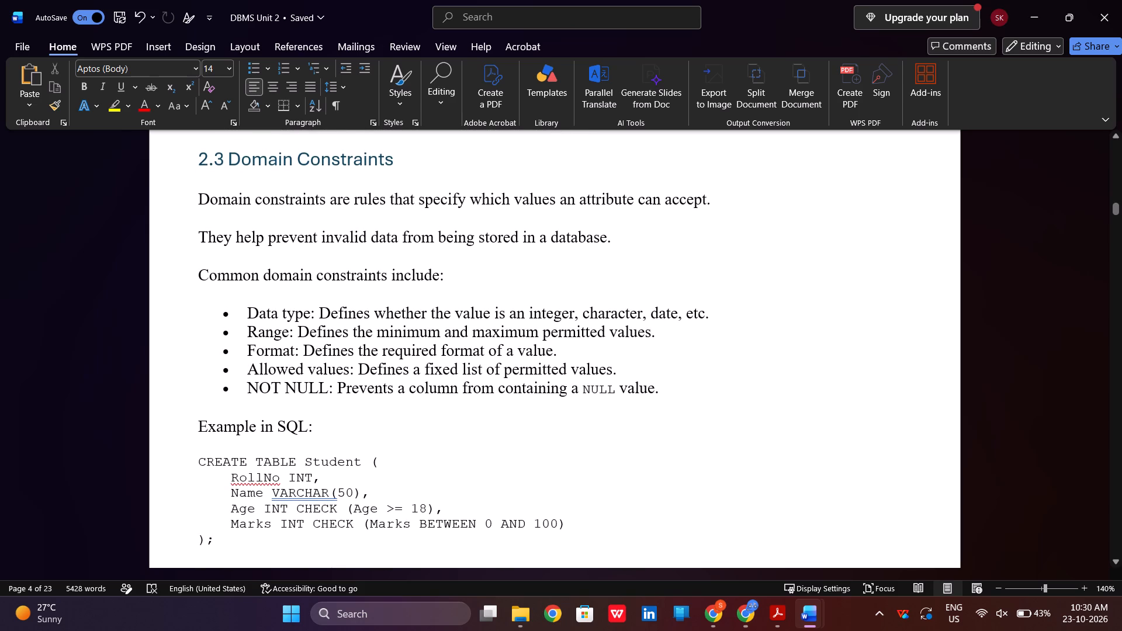
pyautogui.scroll(-1, 291, 418)
pyautogui.scroll(1, 291, 418)
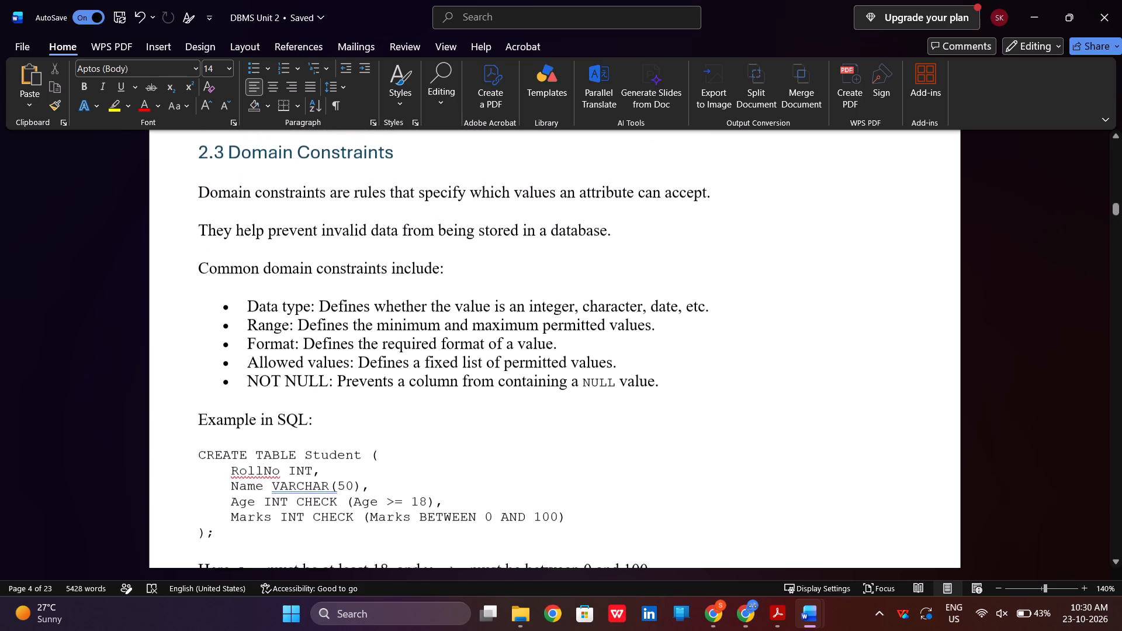
pyautogui.scroll(1, 291, 418)
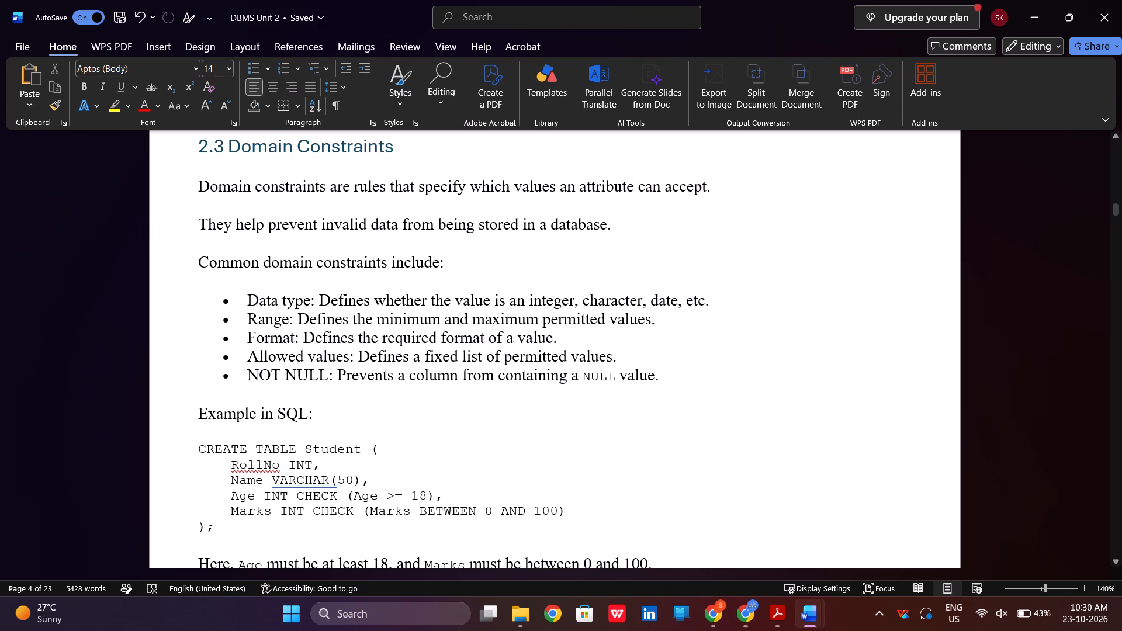
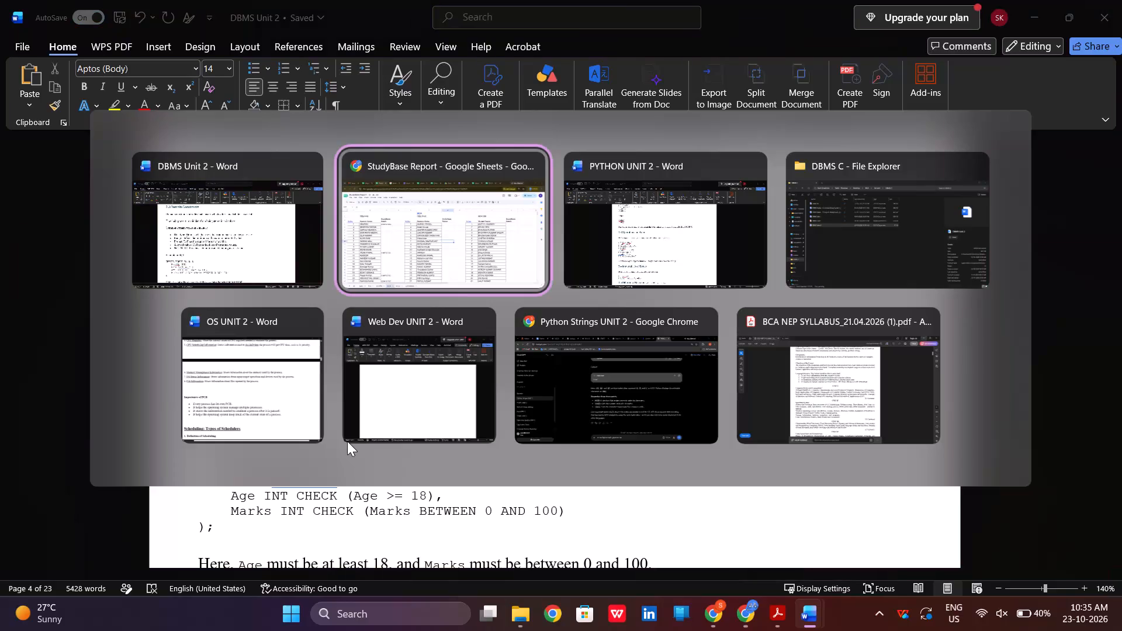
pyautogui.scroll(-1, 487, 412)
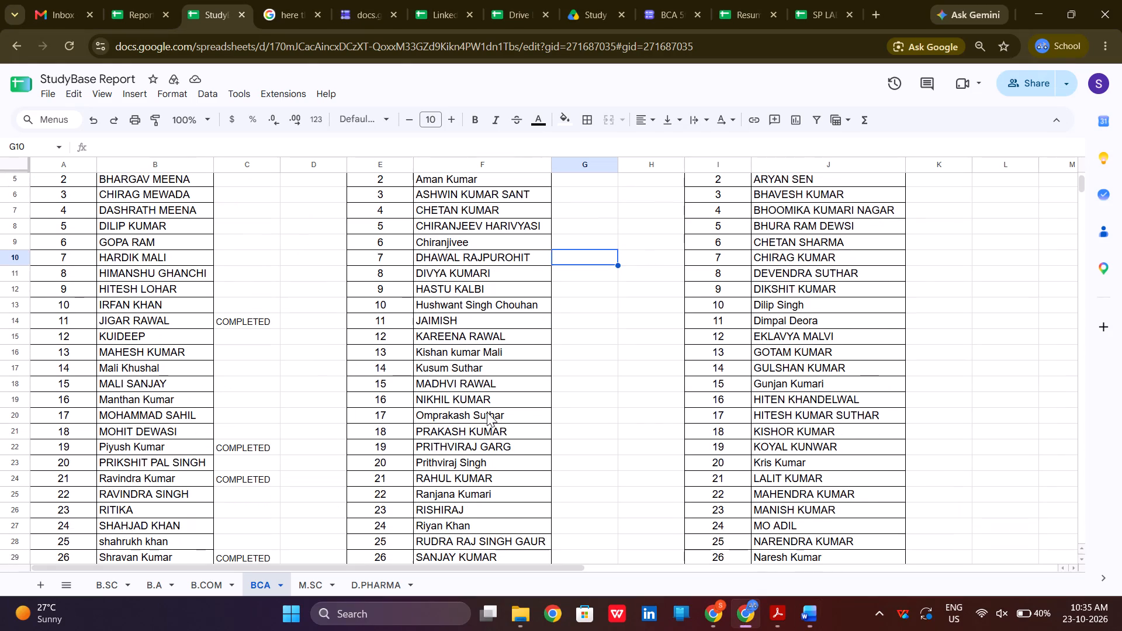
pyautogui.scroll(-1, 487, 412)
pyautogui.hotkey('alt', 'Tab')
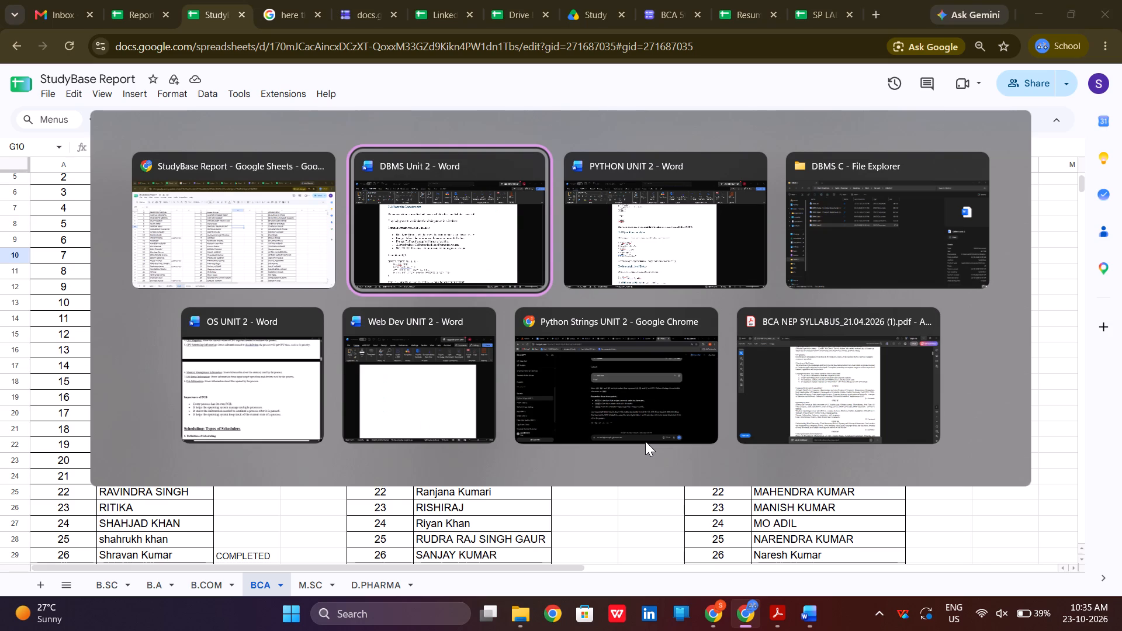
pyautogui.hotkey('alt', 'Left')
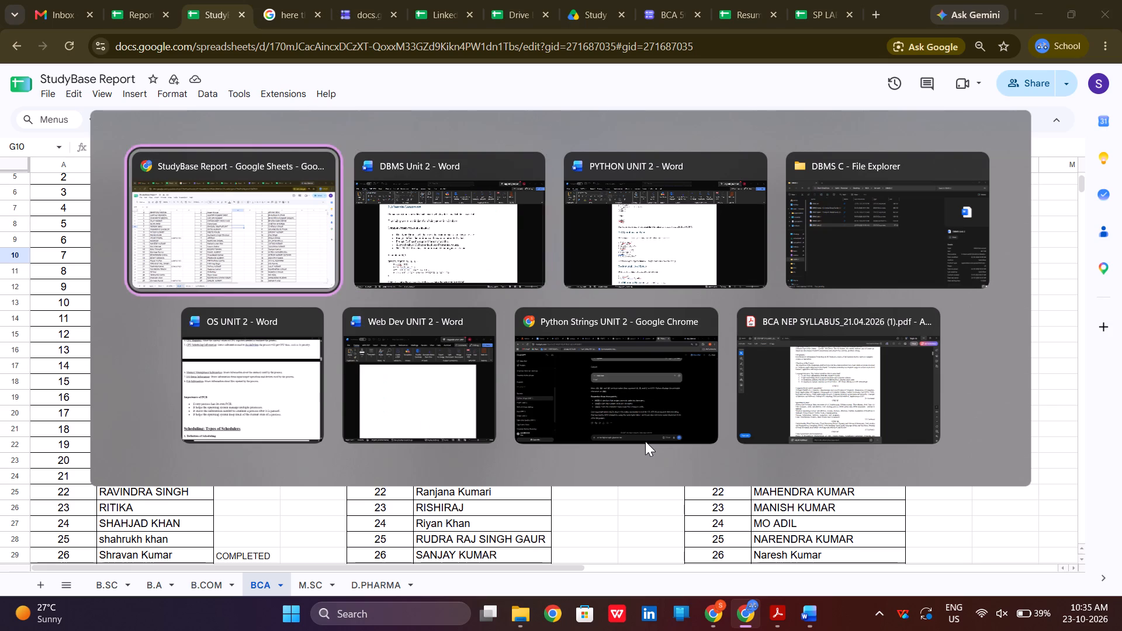
# Switch to the Reporting Sheets workbook and review the Unit 1 and Unit 2 syllabus plan on the BCA 1st SEM DBMS sheet.
pyautogui.click(117, 6)
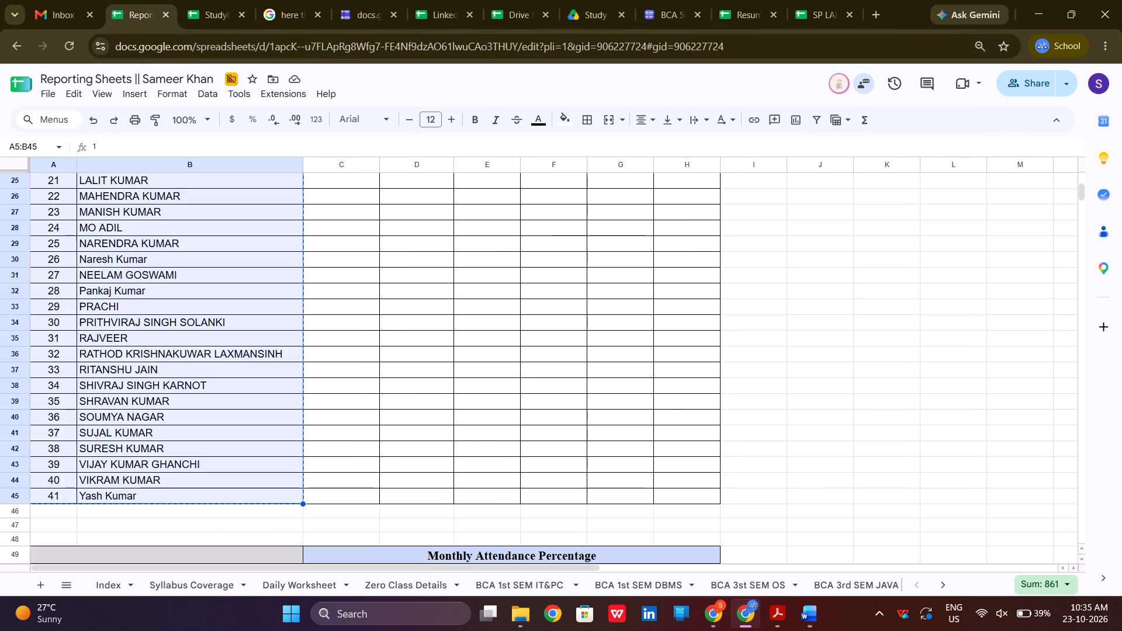
pyautogui.scroll(9, 464, 360)
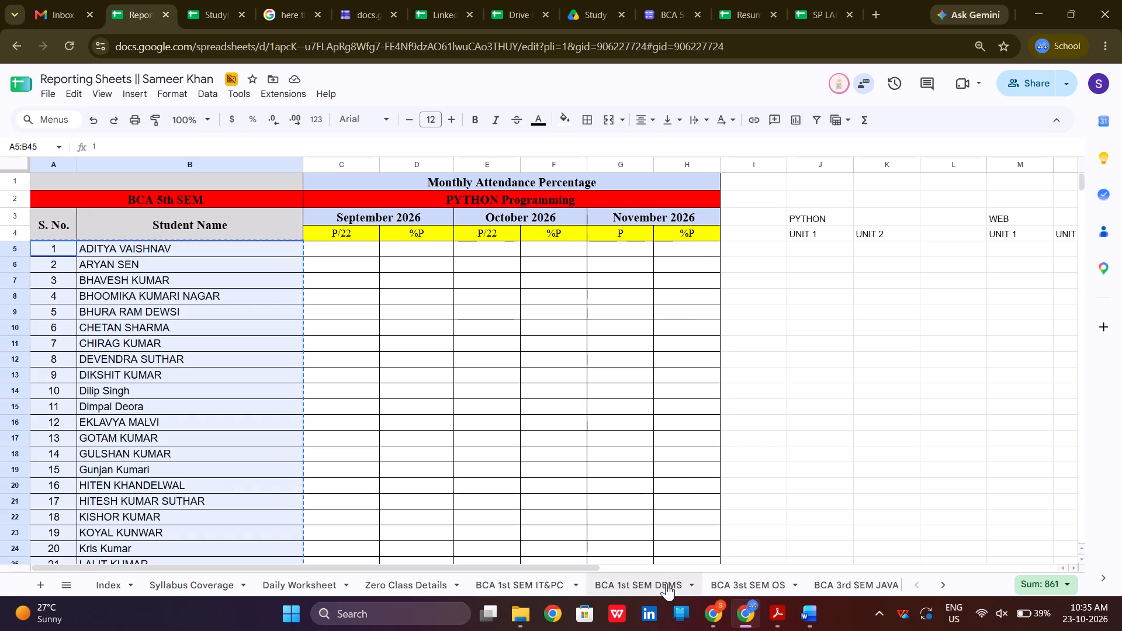
pyautogui.click(640, 584)
pyautogui.scroll(1, 546, 363)
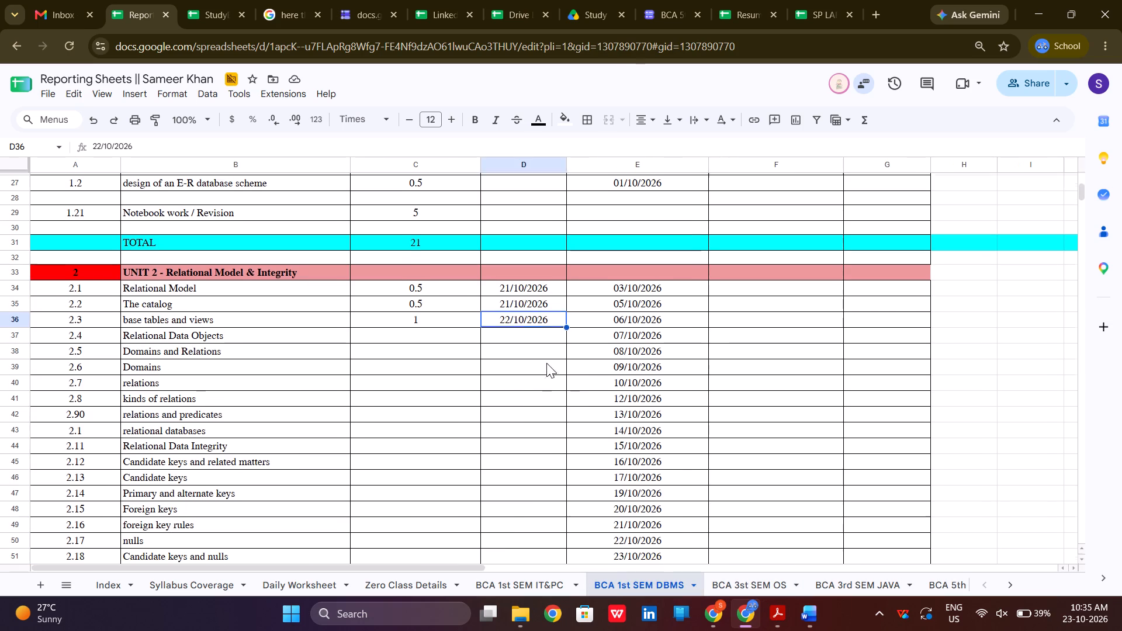
pyautogui.scroll(1, 546, 363)
pyautogui.scroll(2, 512, 395)
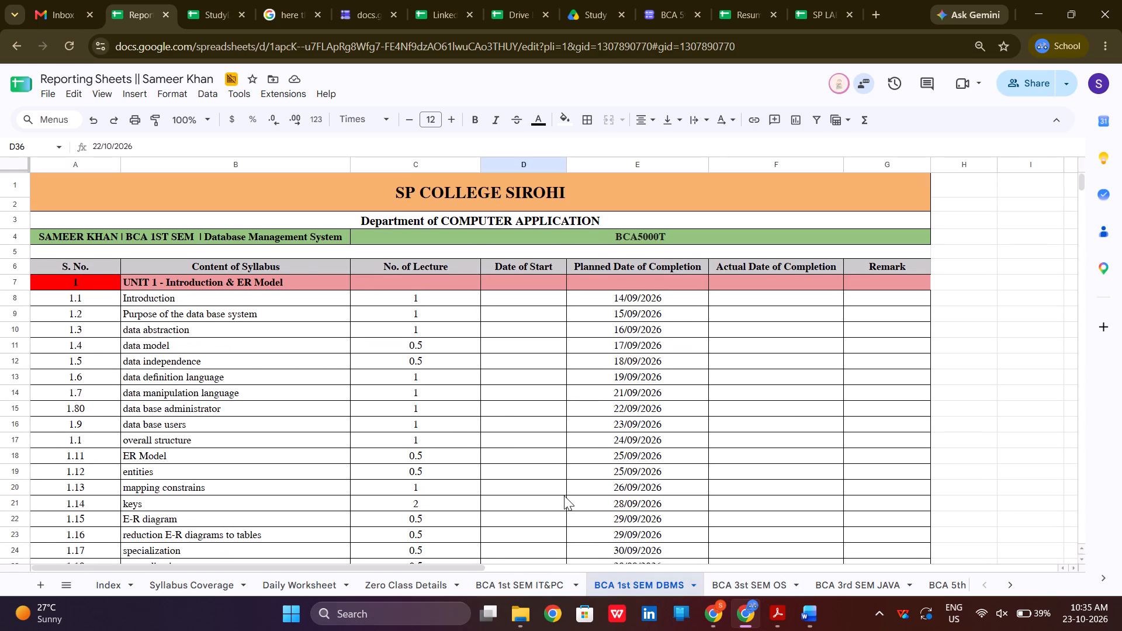
pyautogui.scroll(-1, 564, 495)
pyautogui.hscroll(-2, 564, 495)
pyautogui.hscroll(2, 564, 495)
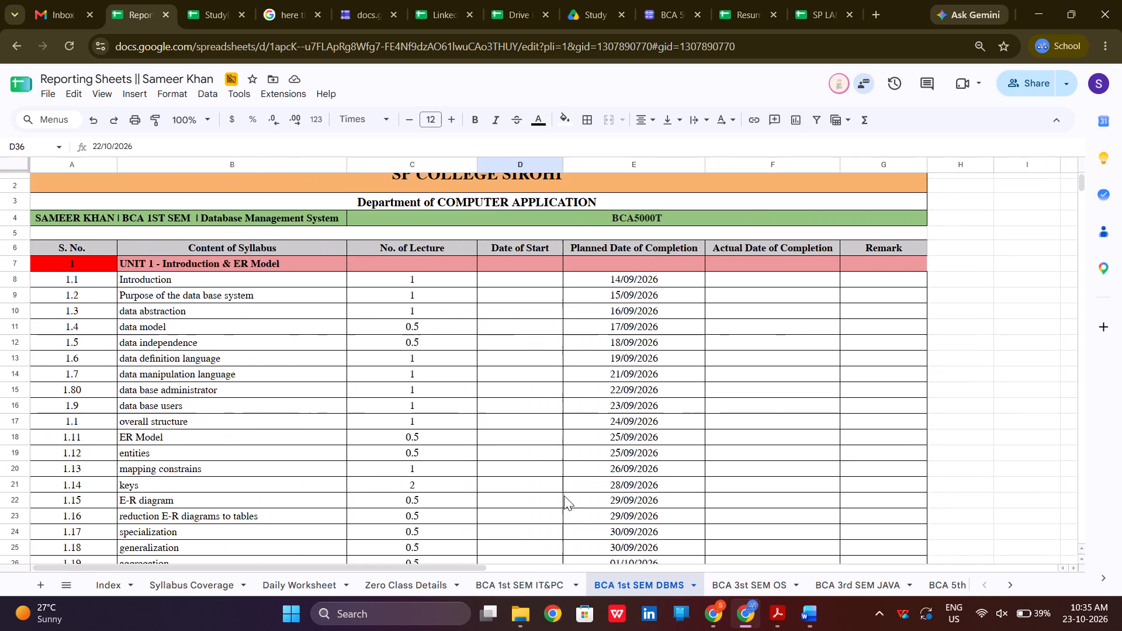
pyautogui.scroll(-1, 564, 495)
pyautogui.hscroll(-10, 774, 580)
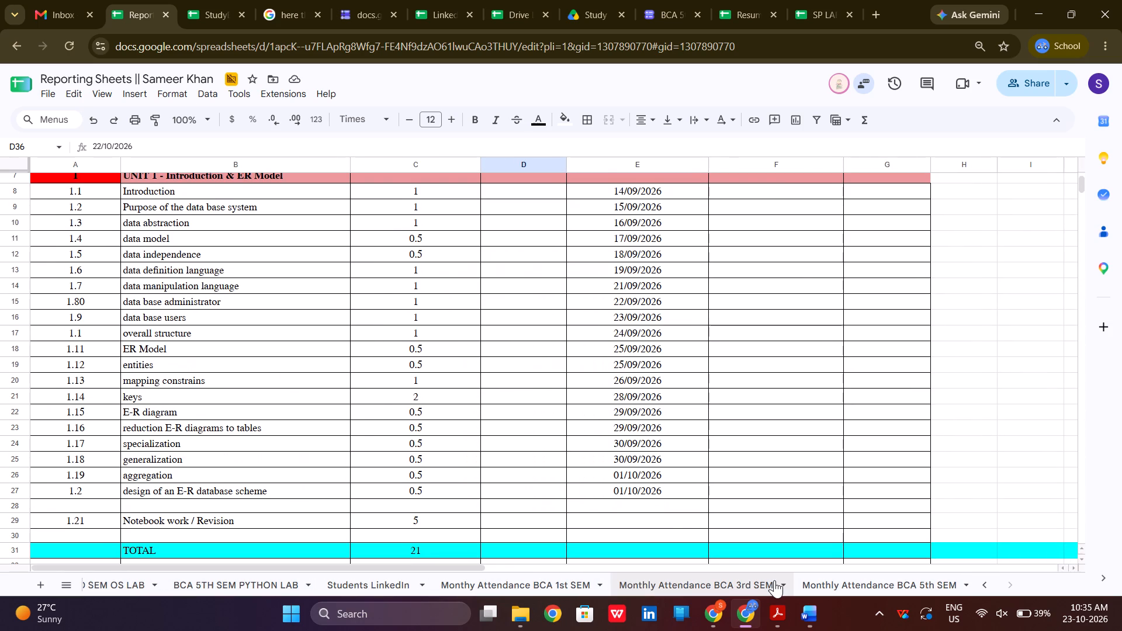
# On the Monthy Attendance BCA 1st SEM sheet, enter OK under DBMS UNIT 1 for serial number 35, cell J39.
pyautogui.click(530, 587)
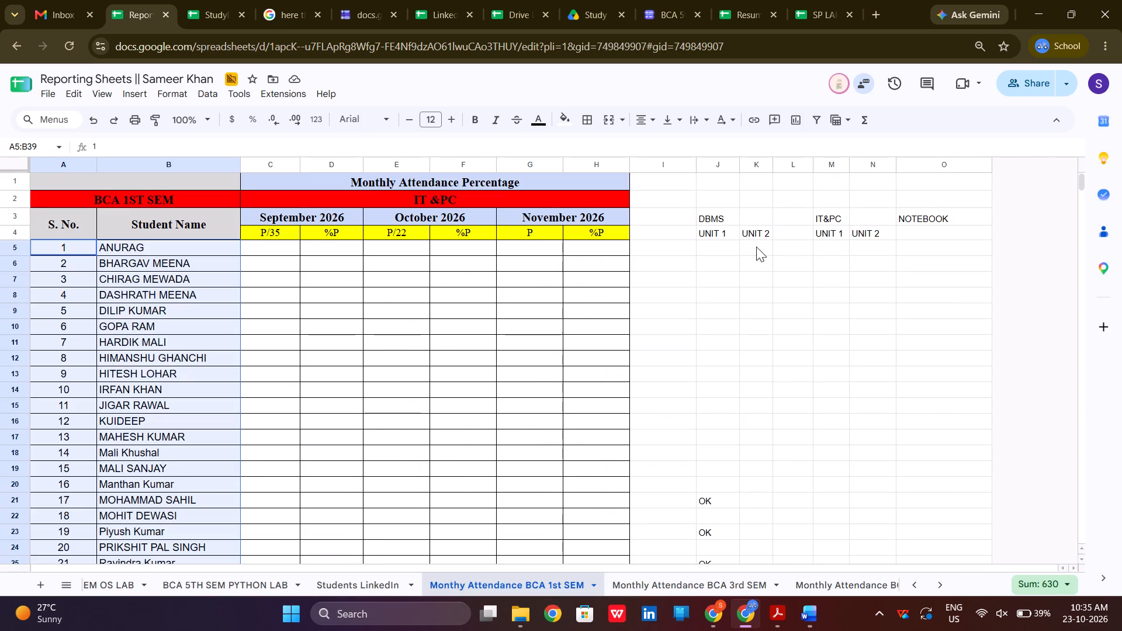
pyautogui.scroll(-2, 719, 330)
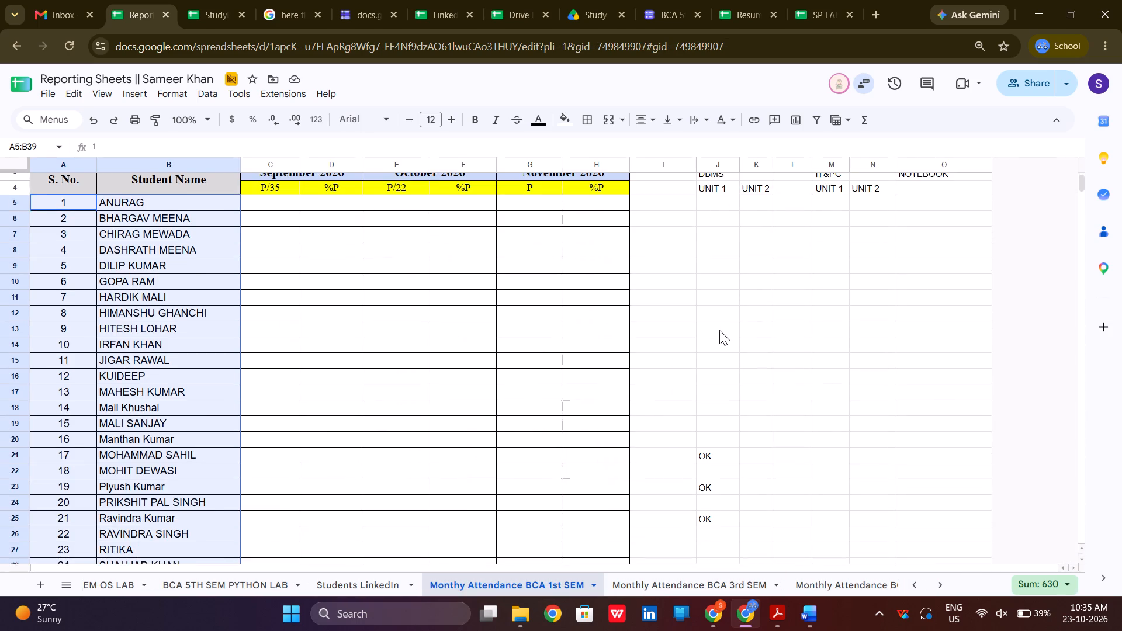
pyautogui.scroll(-2, 719, 330)
pyautogui.scroll(1, 714, 240)
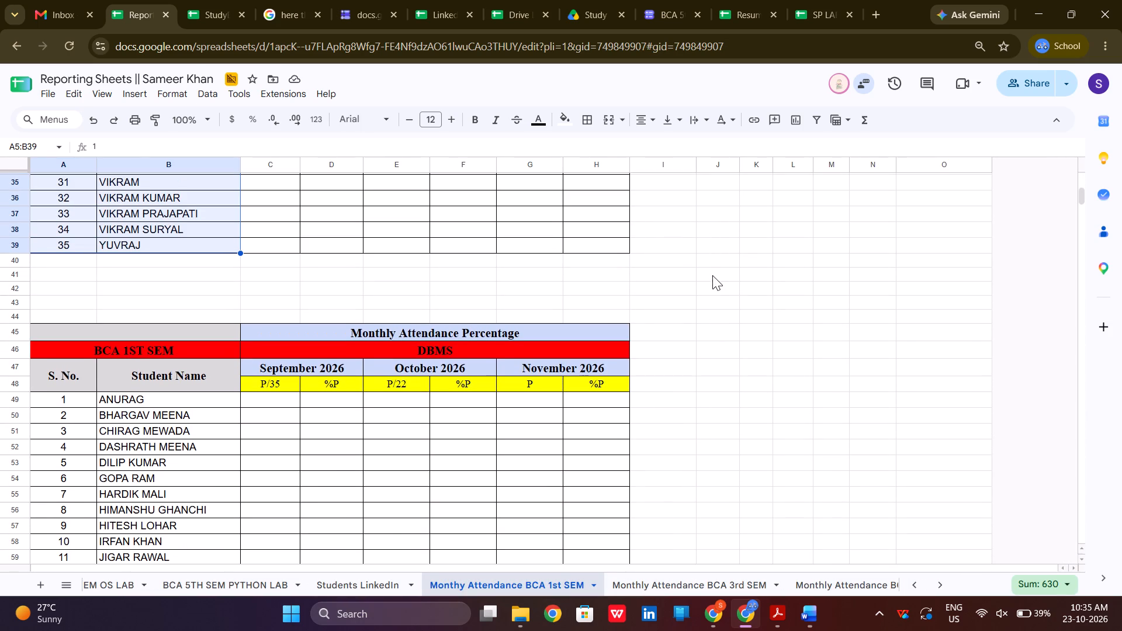
pyautogui.click(719, 247)
pyautogui.scroll(3, 719, 247)
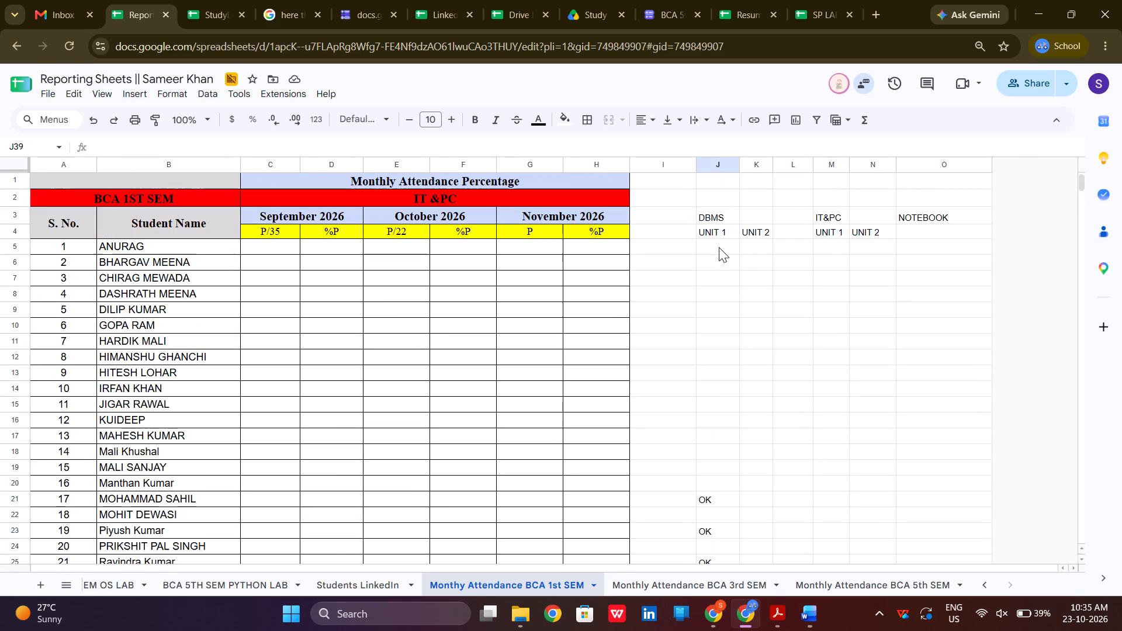
pyautogui.scroll(-3, 719, 247)
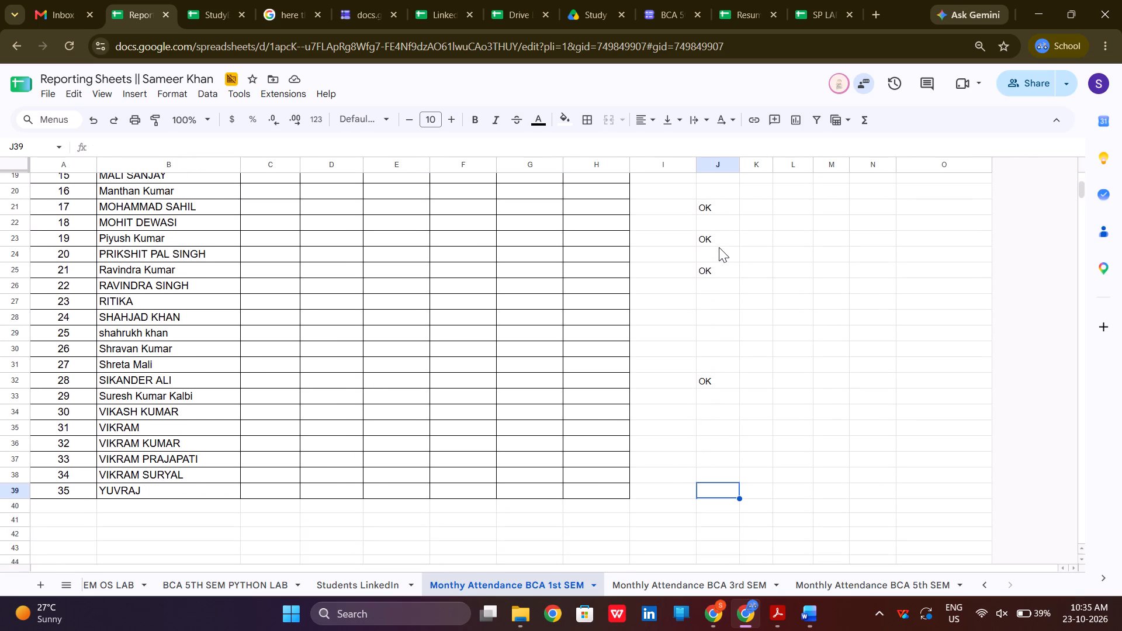
pyautogui.write('ok')
pyautogui.press('BackSpace')
pyautogui.press('BackSpace')
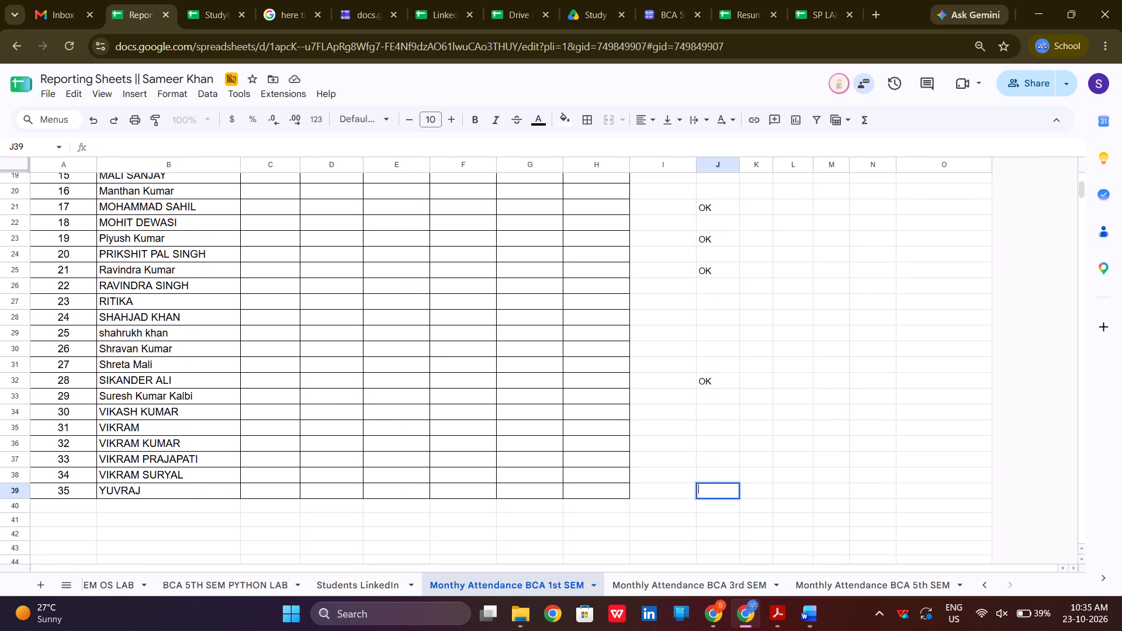
pyautogui.write('OK')
pyautogui.scroll(6, 822, 235)
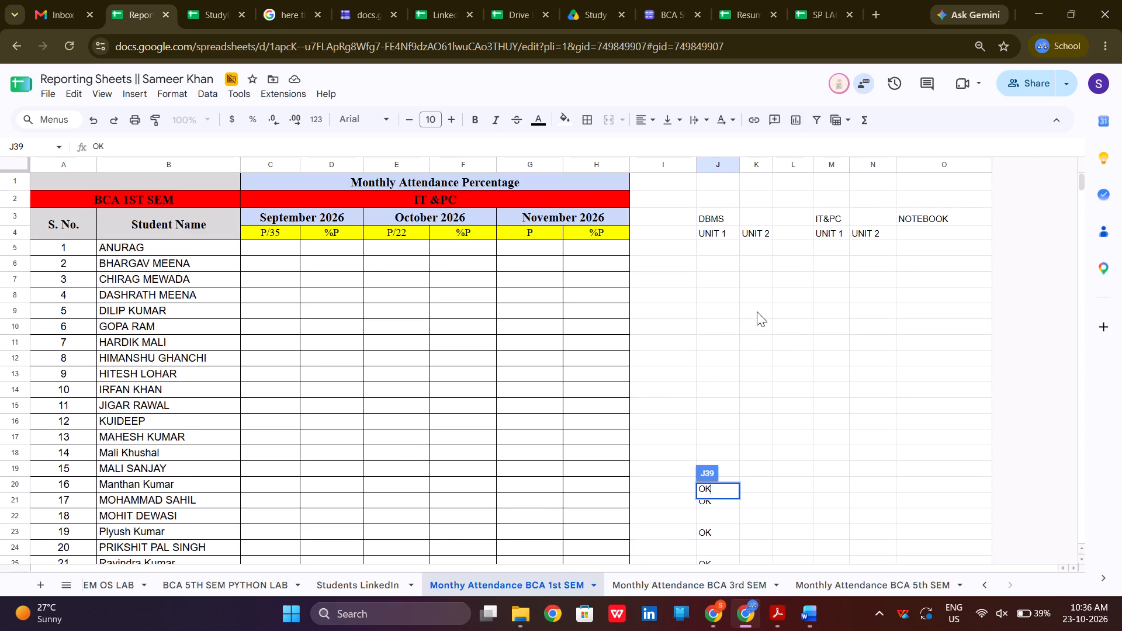
pyautogui.click(757, 311)
pyautogui.scroll(-2, 778, 394)
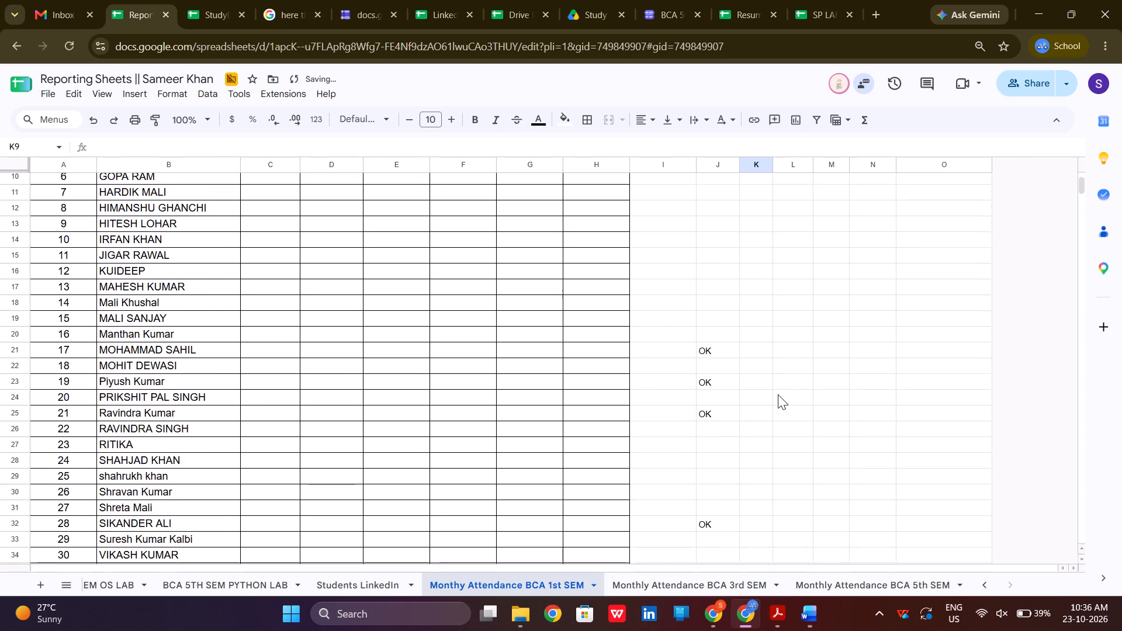
pyautogui.scroll(-1, 778, 394)
# Switch to Word and reread the domain types and section 2.3 Domain Constraints, including its SQL example, in the DBMS Unit 2 document.
pyautogui.hotkey('alt', 'Tab')
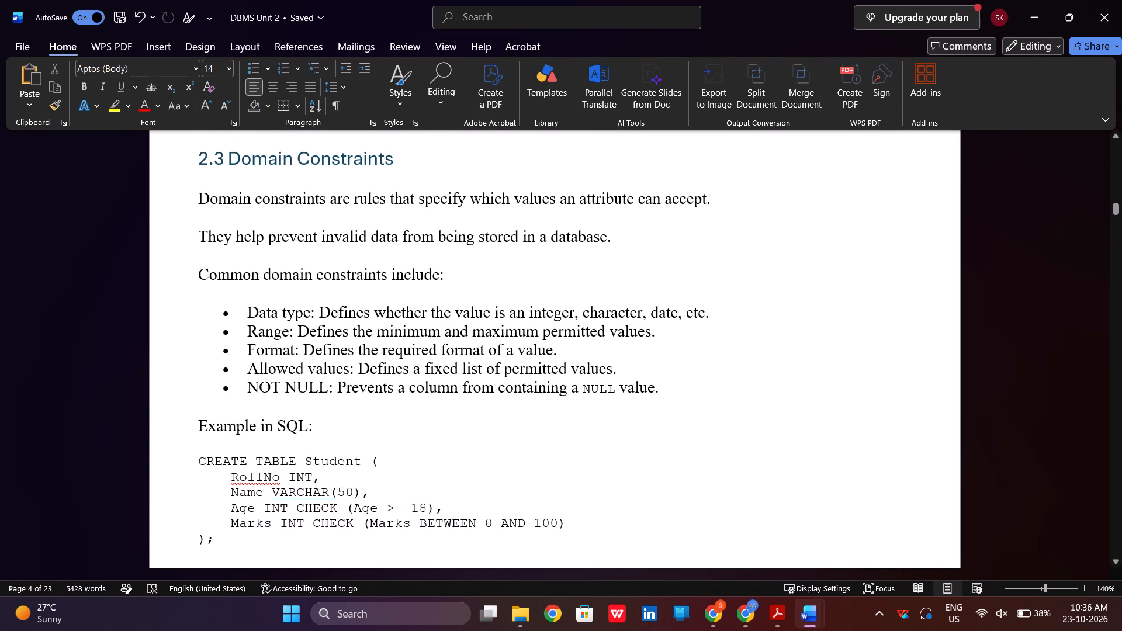
pyautogui.scroll(-1, 380, 403)
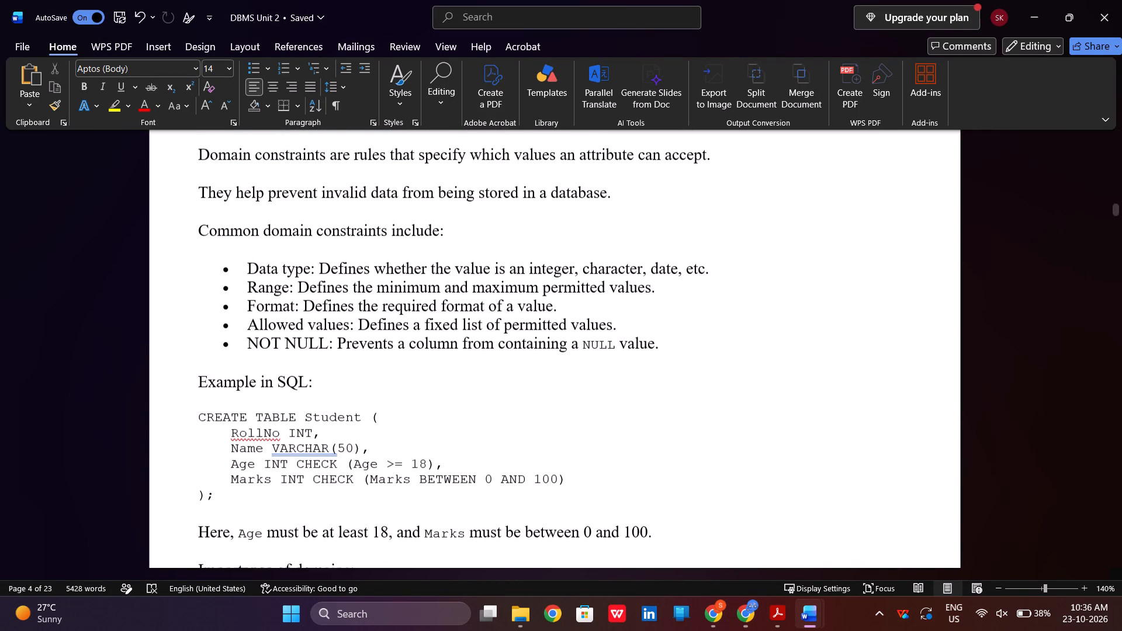
pyautogui.scroll(-1, 380, 403)
pyautogui.scroll(1, 380, 403)
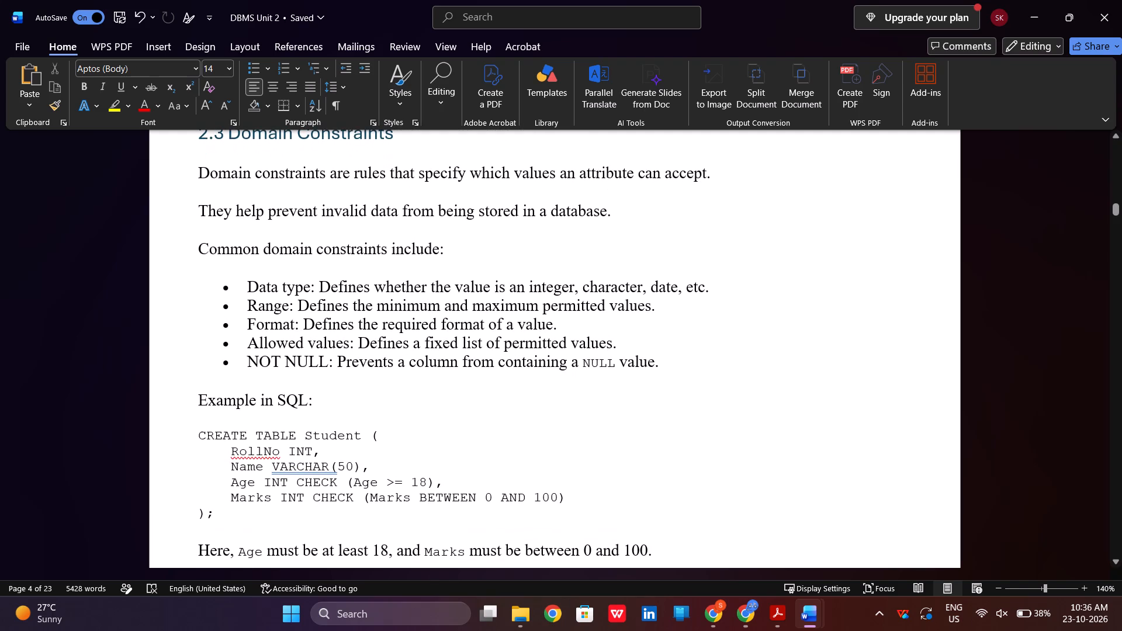
pyautogui.scroll(2, 357, 416)
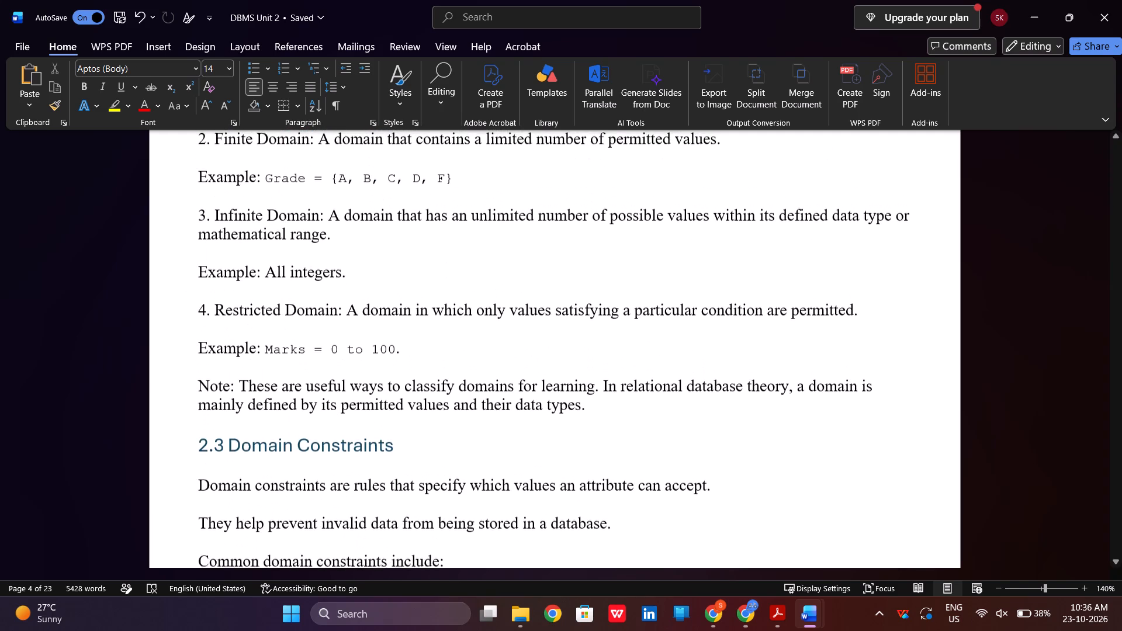
pyautogui.scroll(1, 357, 416)
pyautogui.scroll(-1, 357, 416)
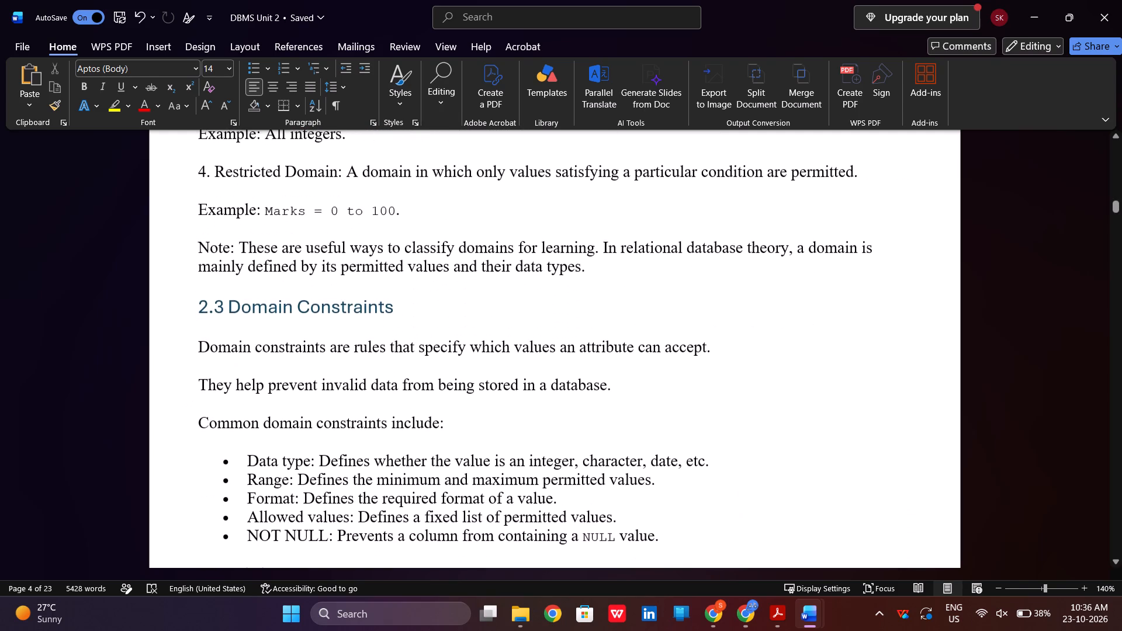
pyautogui.scroll(-2, 357, 416)
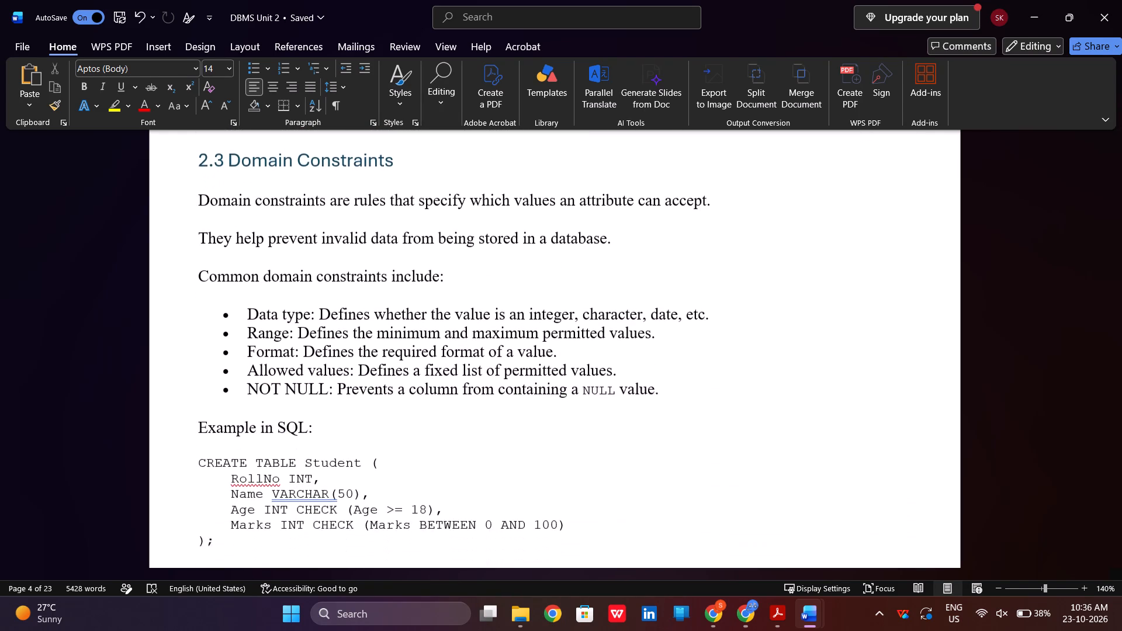